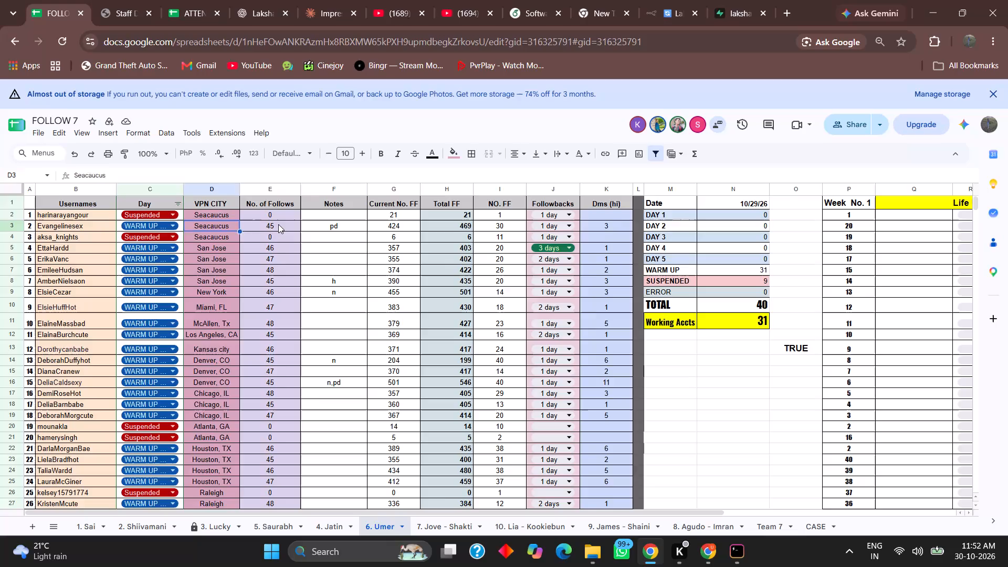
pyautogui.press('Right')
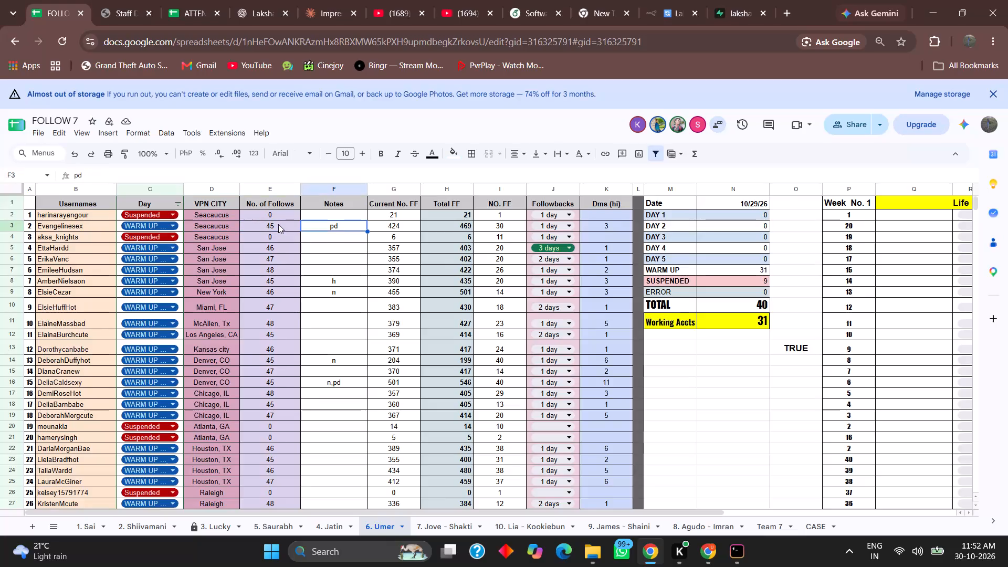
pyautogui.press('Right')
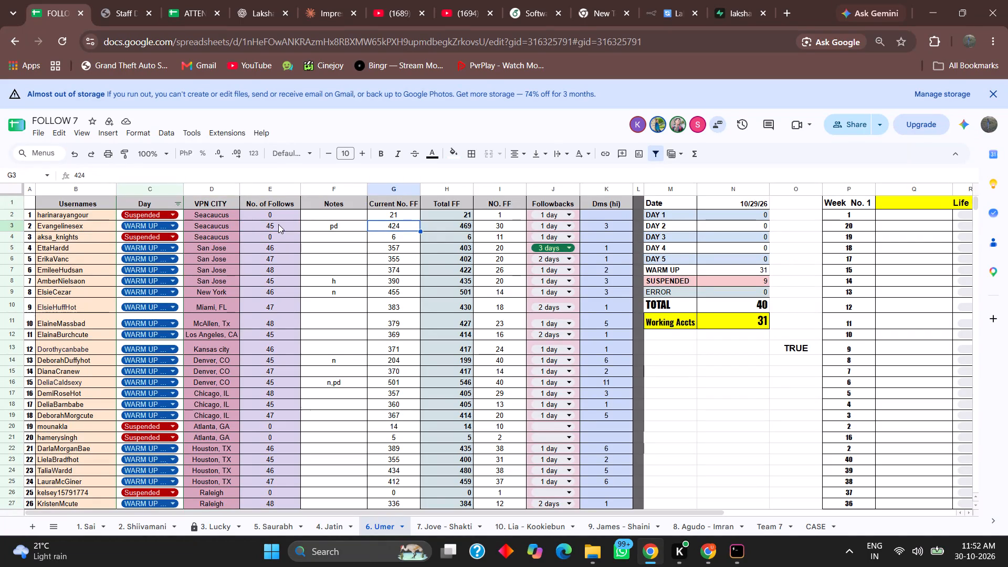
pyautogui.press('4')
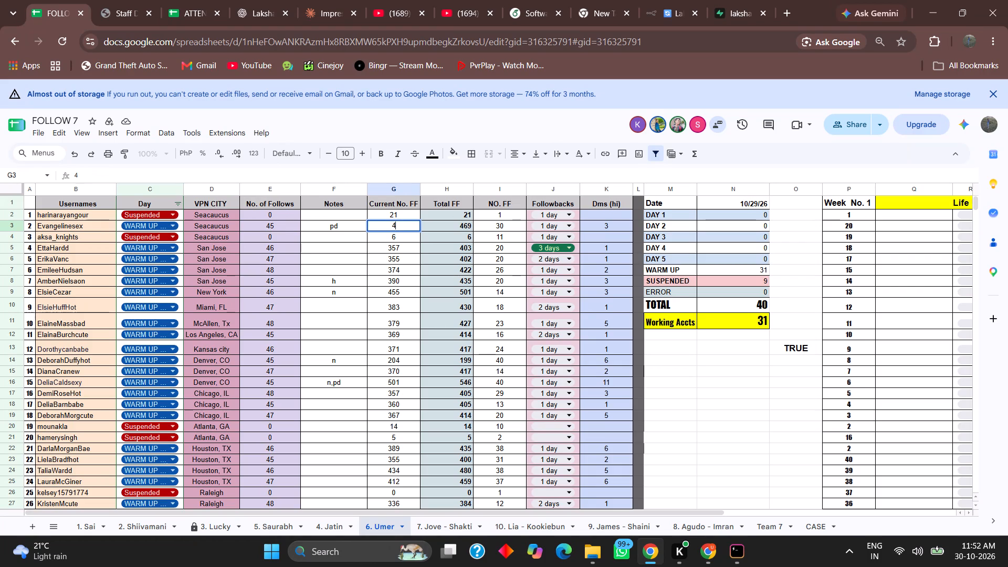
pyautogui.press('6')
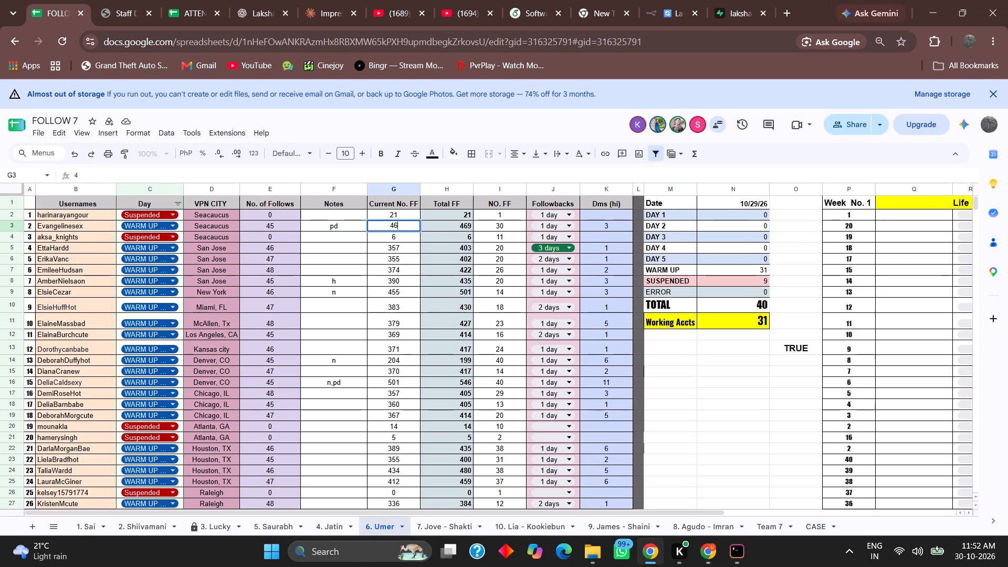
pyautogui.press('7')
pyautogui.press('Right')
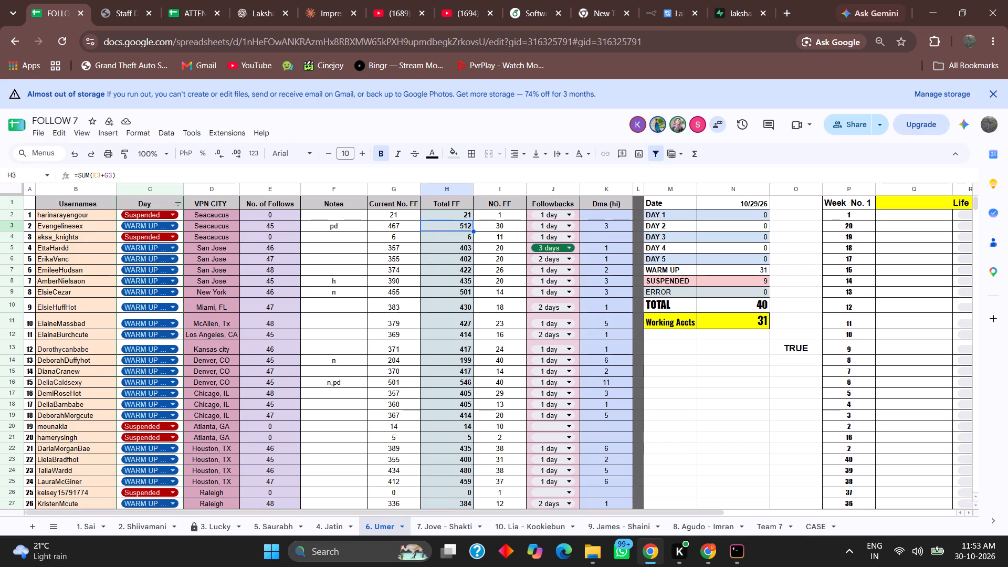
pyautogui.press('Left')
pyautogui.write('469')
pyautogui.press('Right')
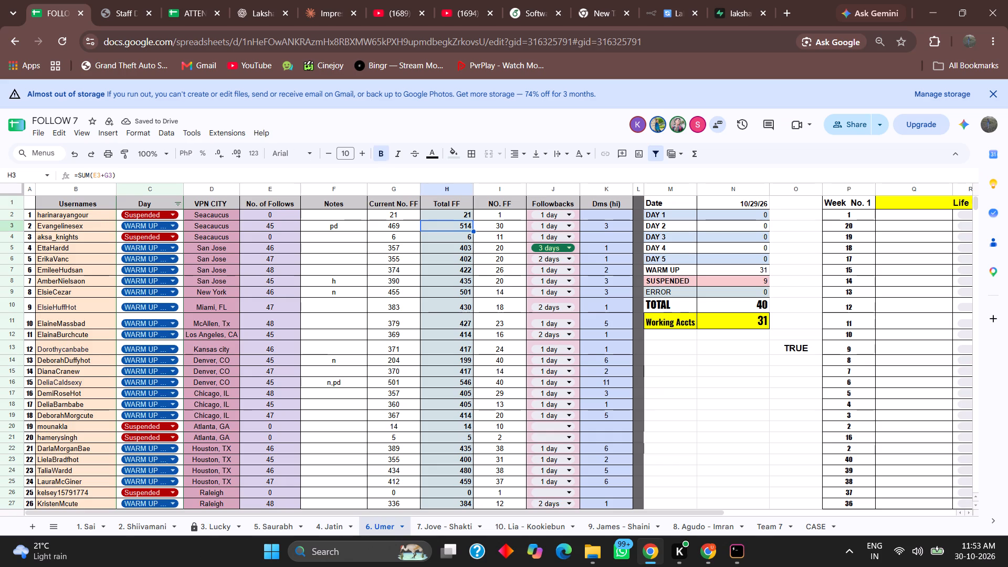
# Set the Evangelinesex row's NO. FF to 31 and its Dms (hi) count to 1.
pyautogui.press('Right')
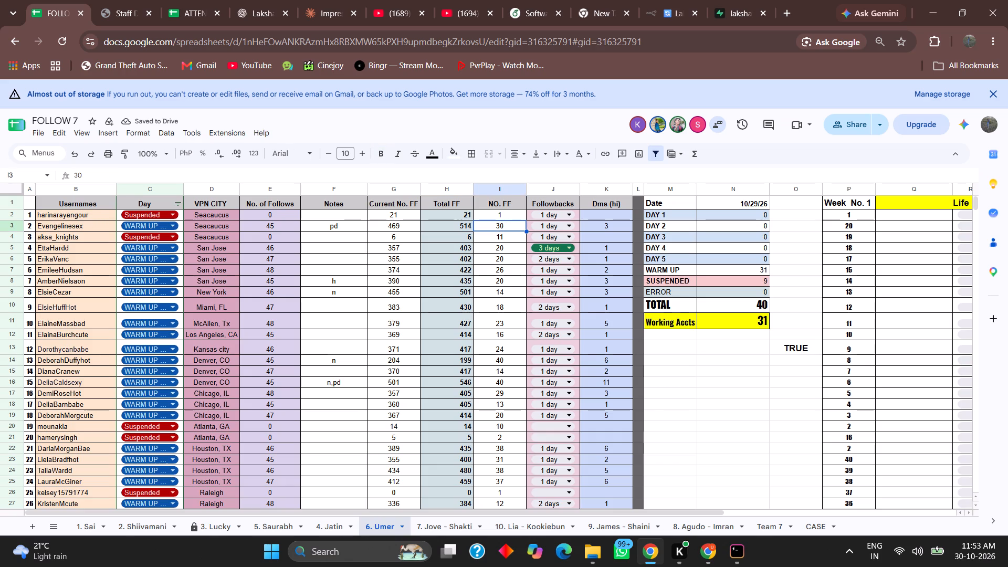
pyautogui.write('31')
pyautogui.press('Right')
pyautogui.press('Right')
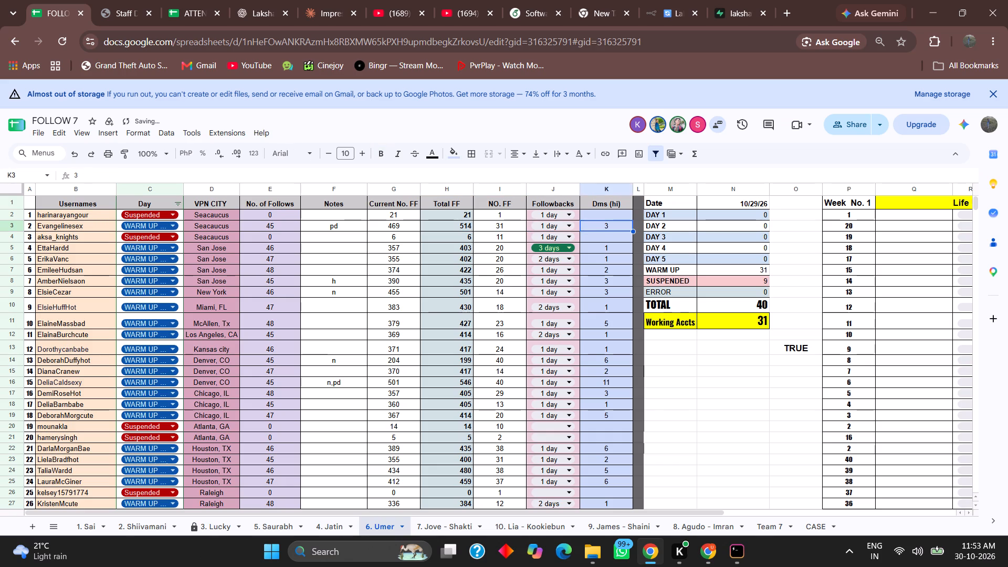
pyautogui.press('1')
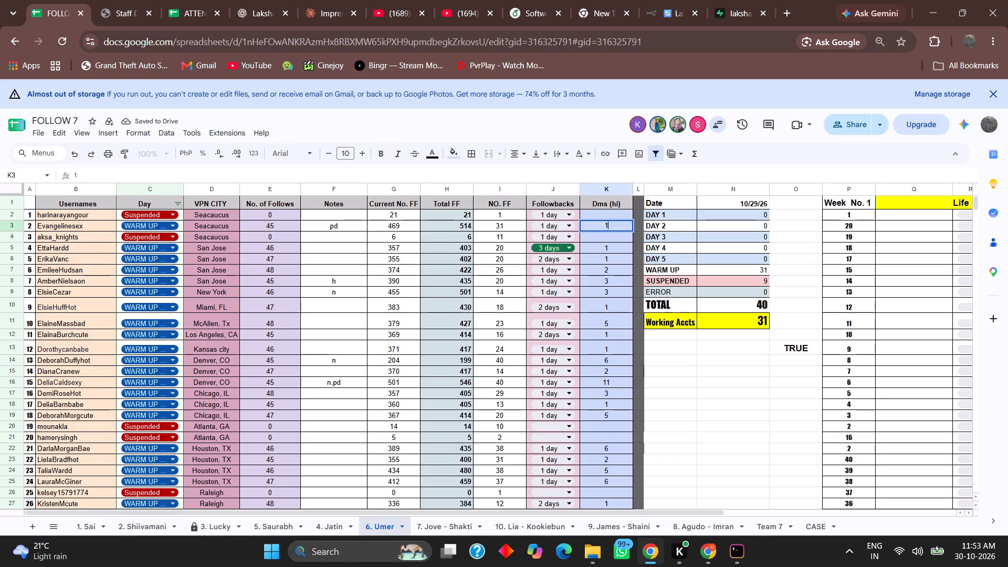
pyautogui.press('Left')
pyautogui.press('Left')
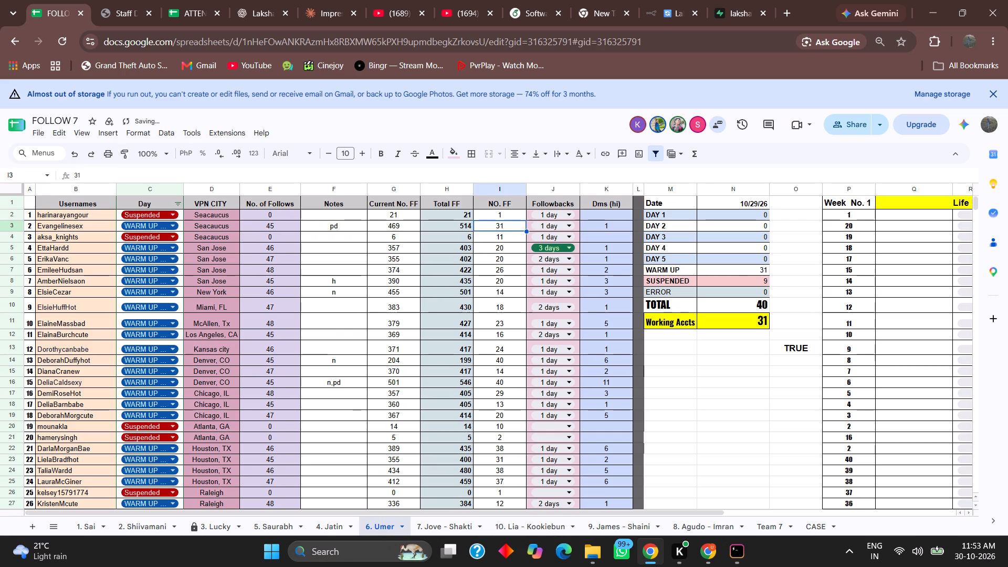
pyautogui.press('Left')
pyautogui.press('Left')
pyautogui.press('Left')
pyautogui.press('Left')
pyautogui.press('Left')
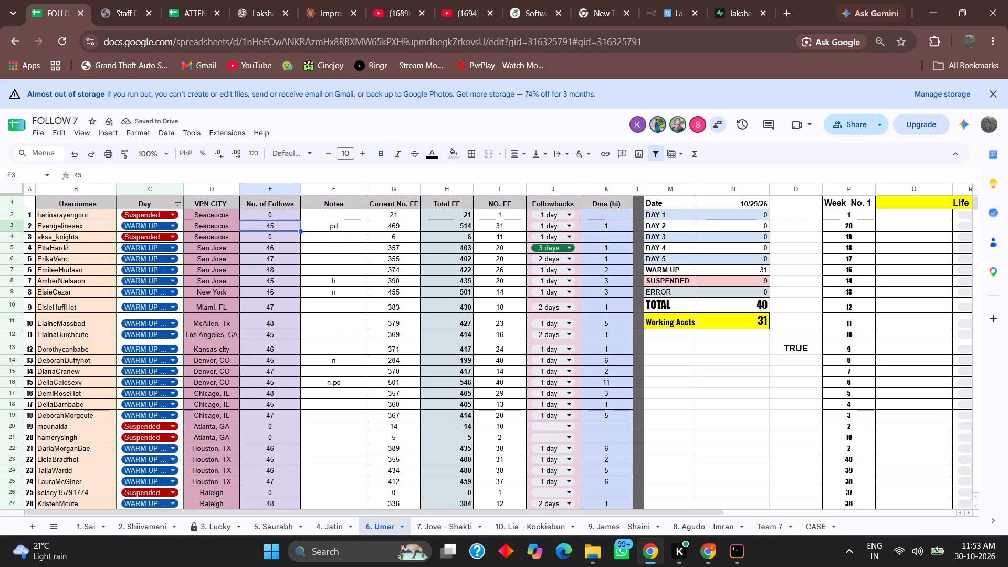
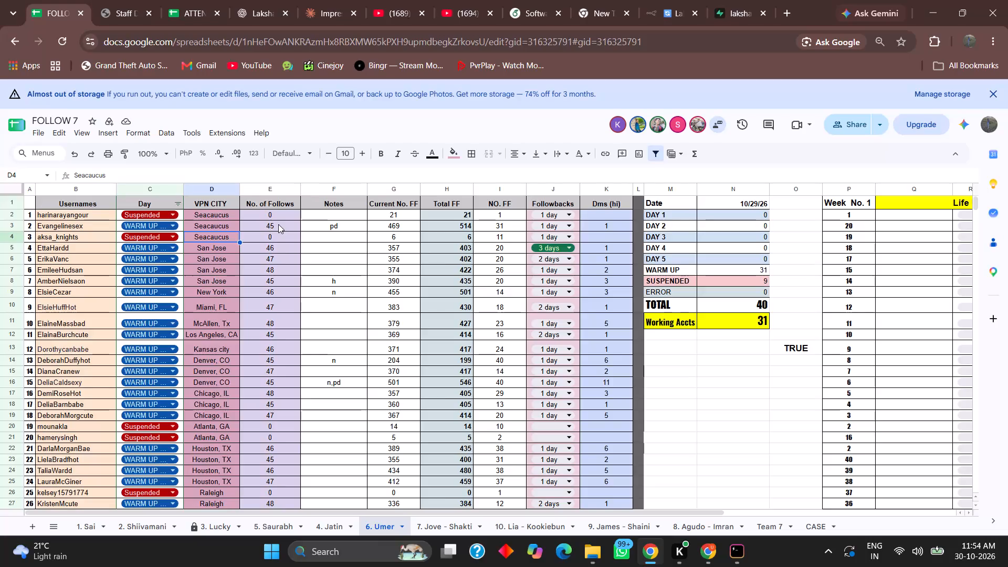
pyautogui.press('Down')
pyautogui.press('Right')
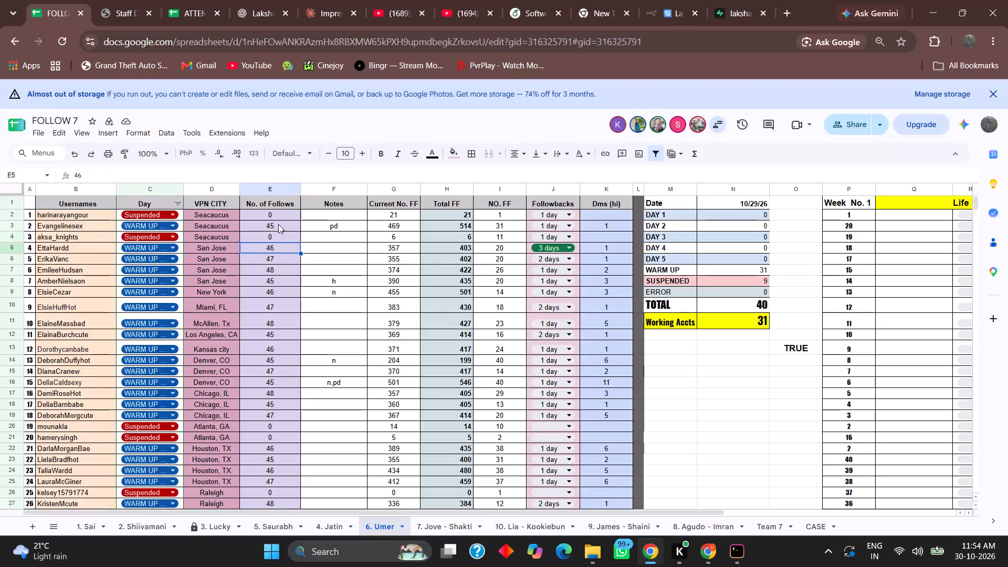
pyautogui.press('Right')
pyautogui.press('Right')
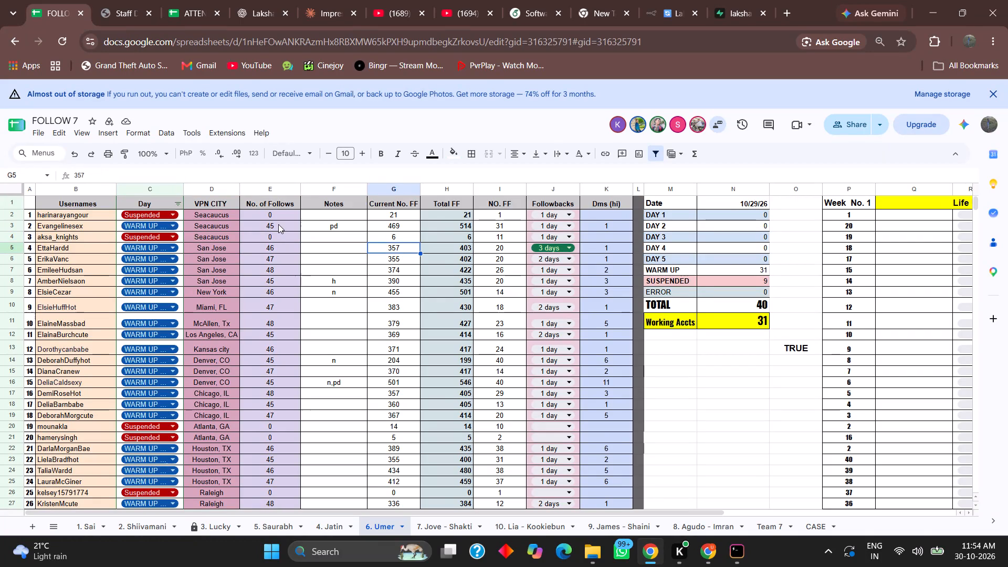
pyautogui.write('40')
pyautogui.press('2')
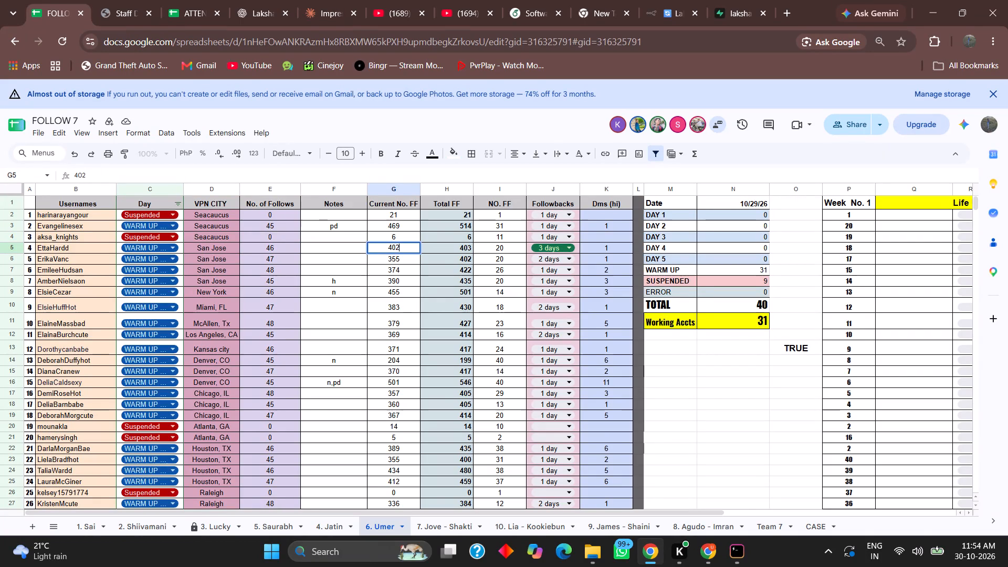
pyautogui.press('Right')
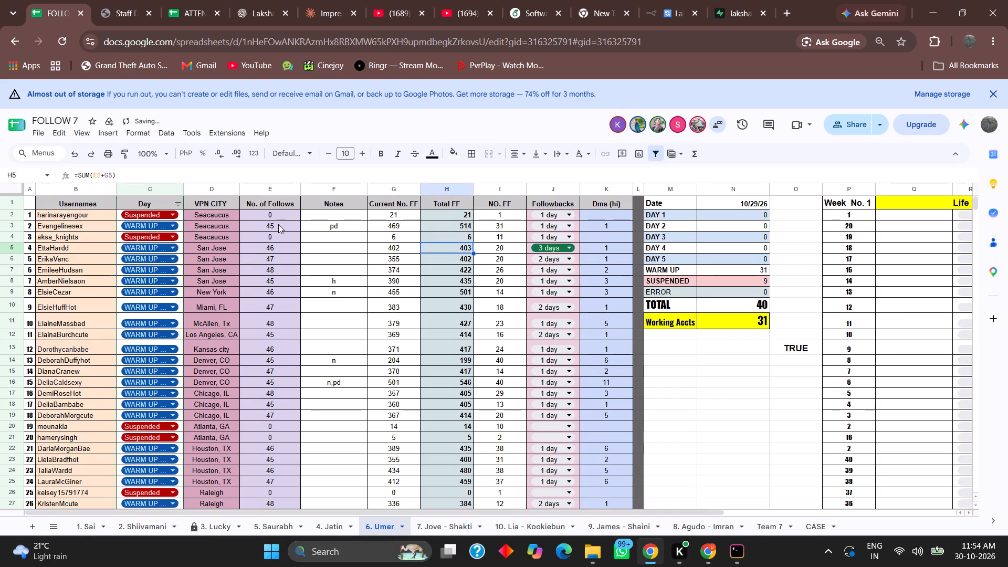
pyautogui.press('Right')
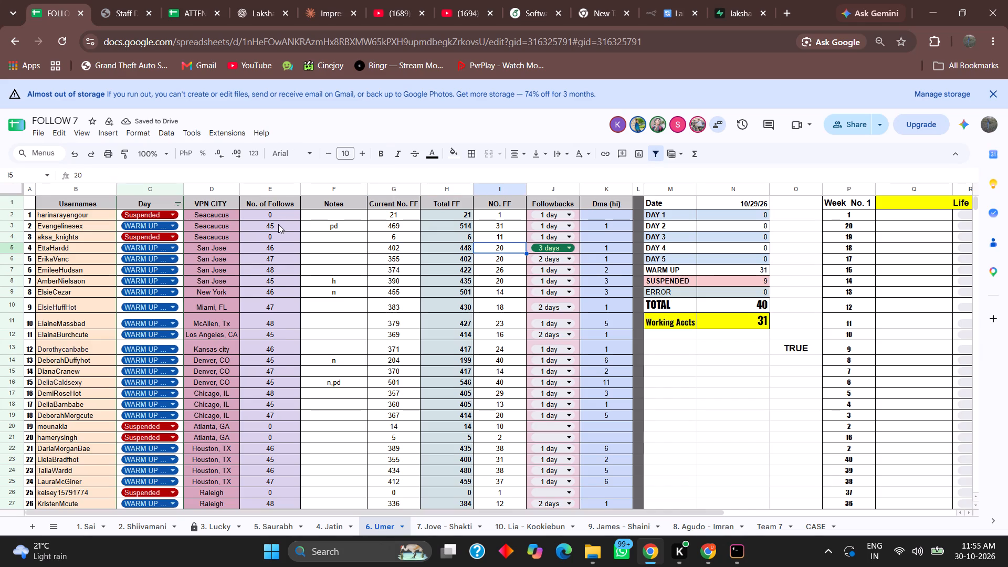
pyautogui.press('2')
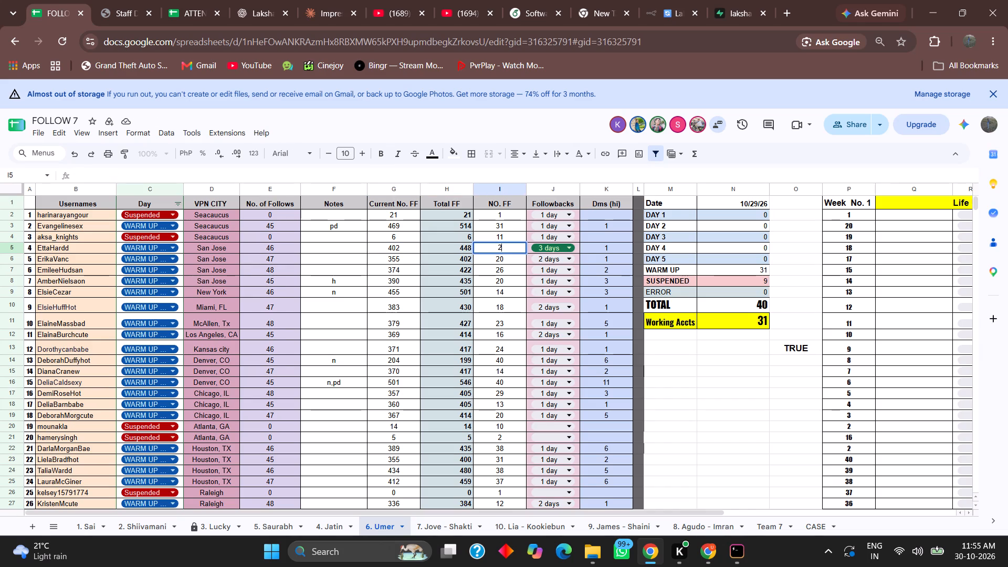
pyautogui.press('9')
pyautogui.click(534, 250)
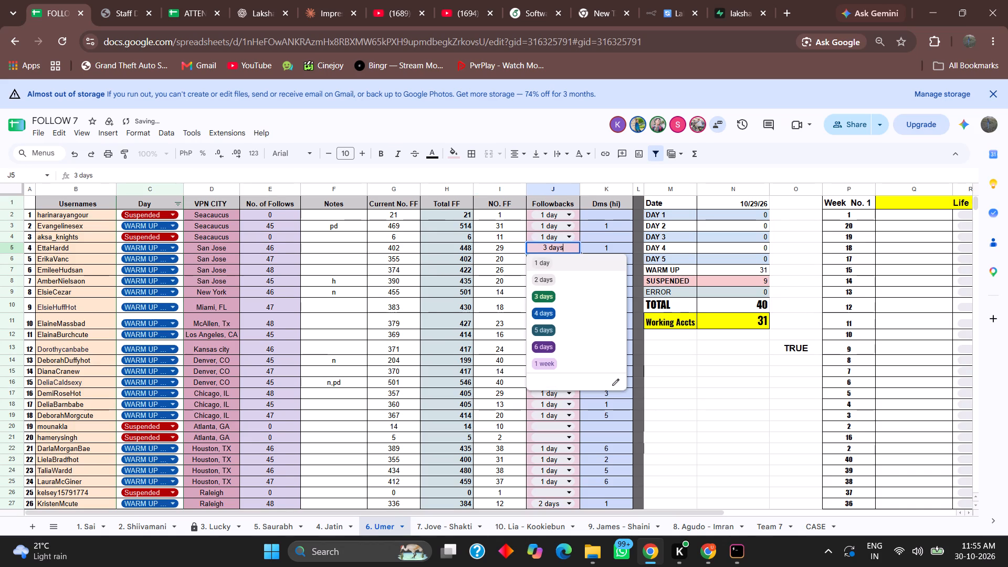
pyautogui.click(544, 274)
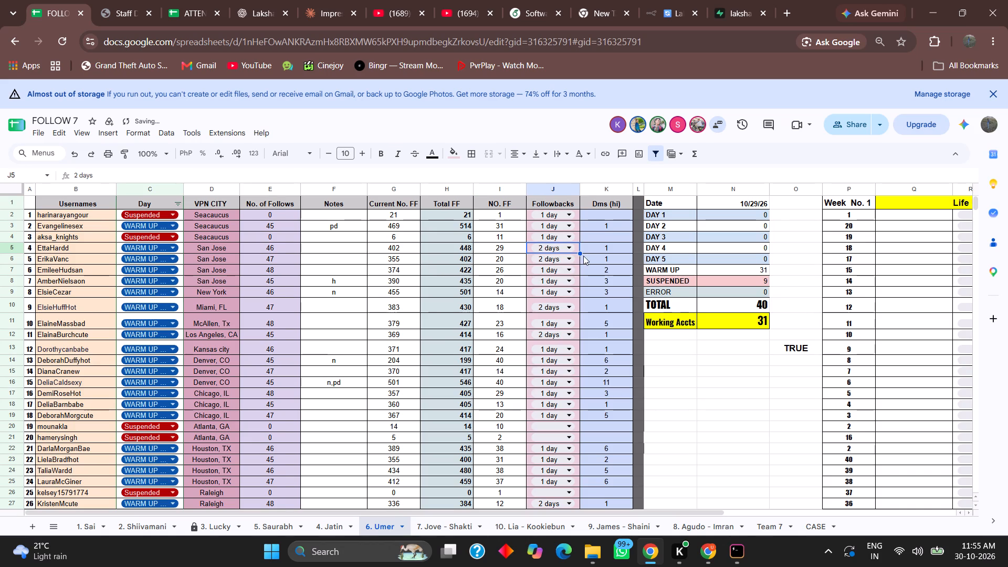
pyautogui.click(595, 249)
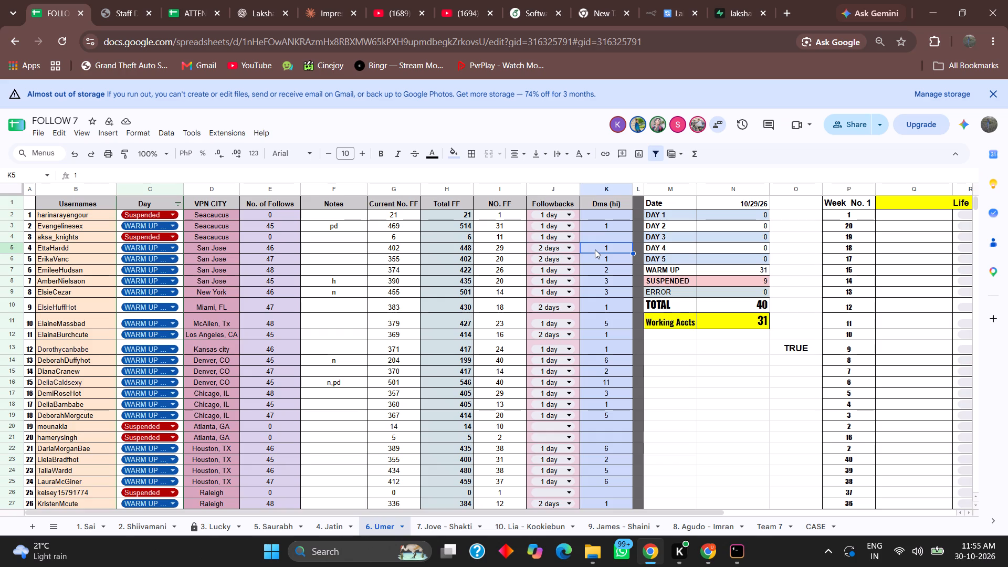
pyautogui.press('6')
pyautogui.press('Left')
pyautogui.press('Left')
pyautogui.press('Left')
pyautogui.press('Left')
pyautogui.press('Left')
pyautogui.press('Left')
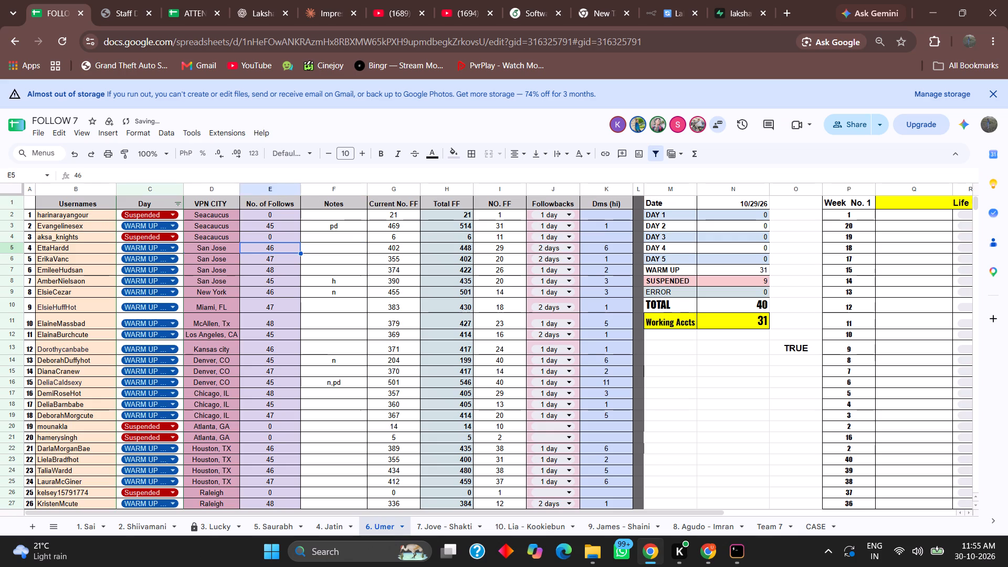
pyautogui.press('Left')
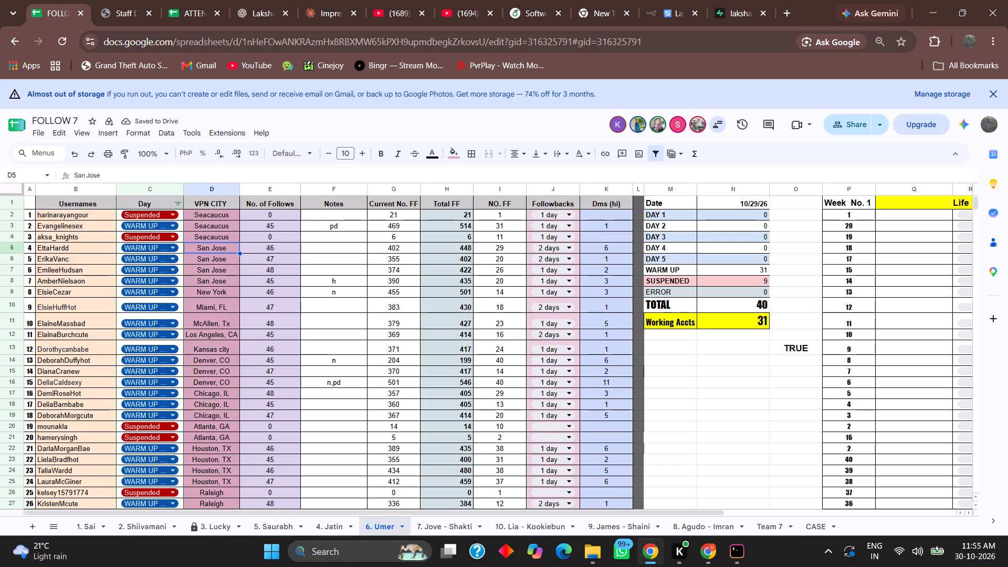
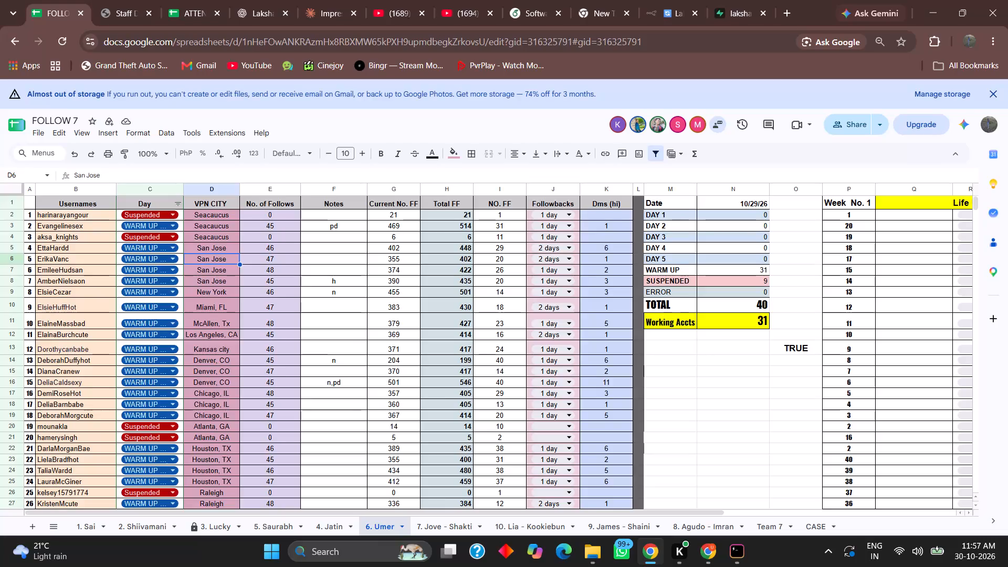
pyautogui.press('Right')
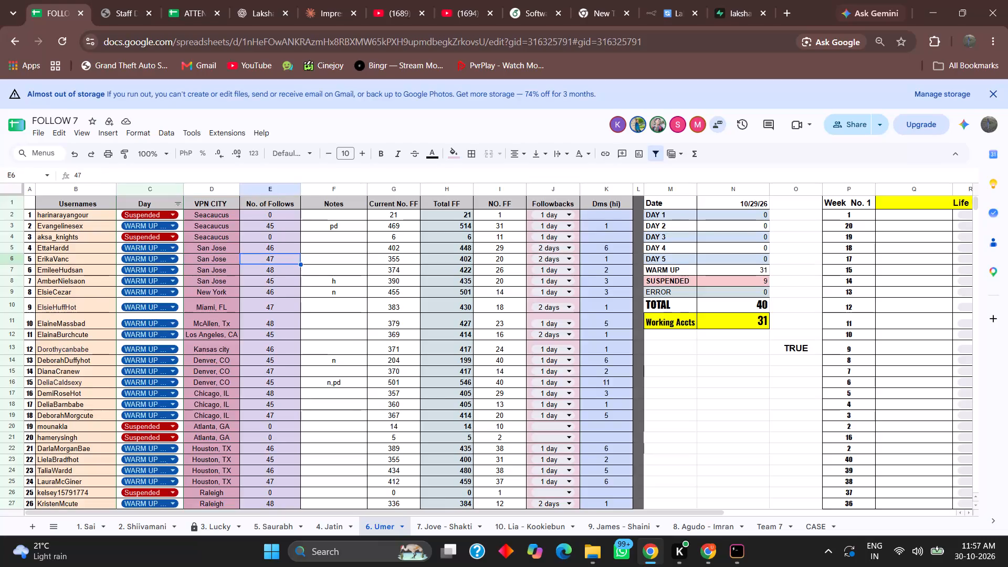
pyautogui.press('Right')
pyautogui.press('Right')
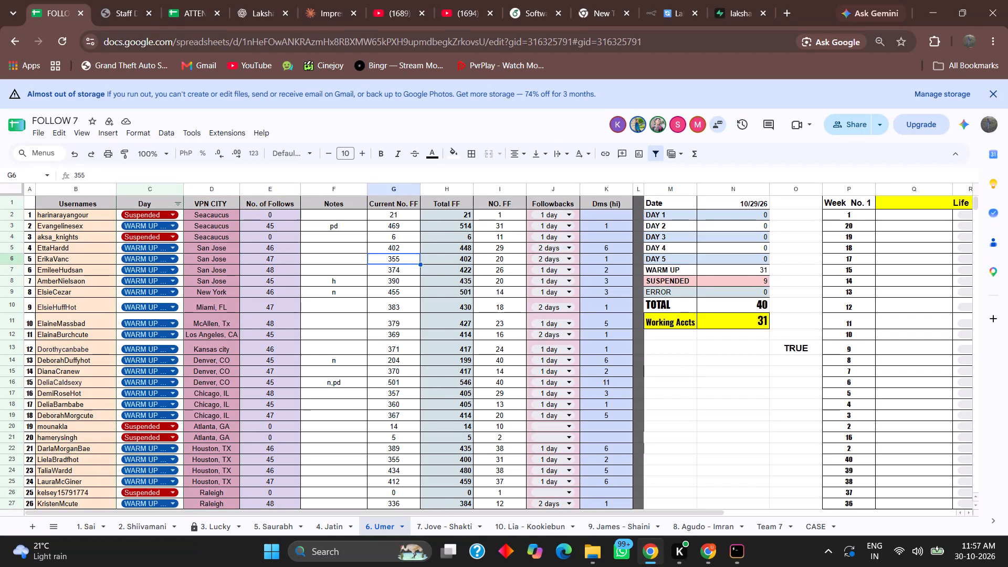
pyautogui.press('4')
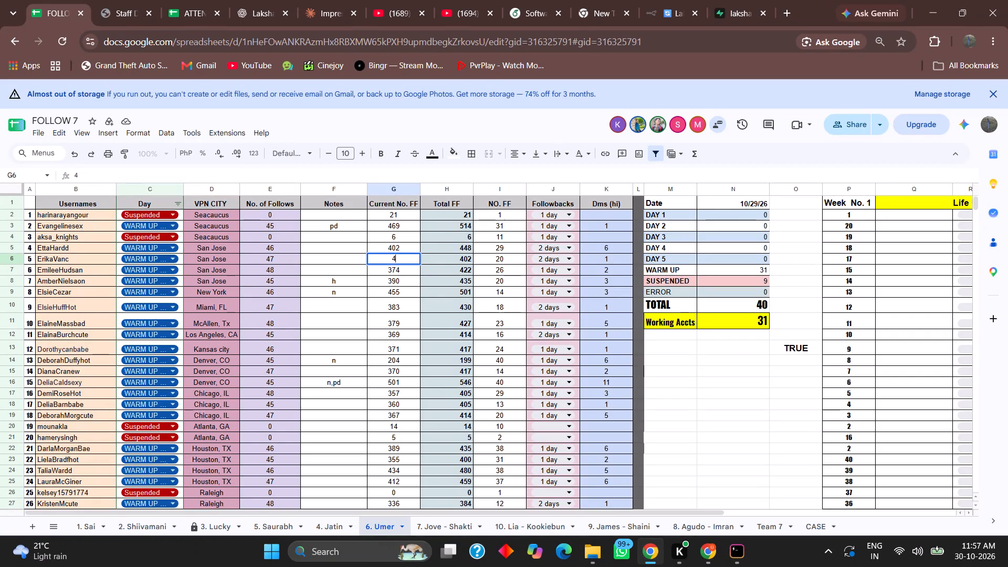
pyautogui.write('01')
pyautogui.press('Right')
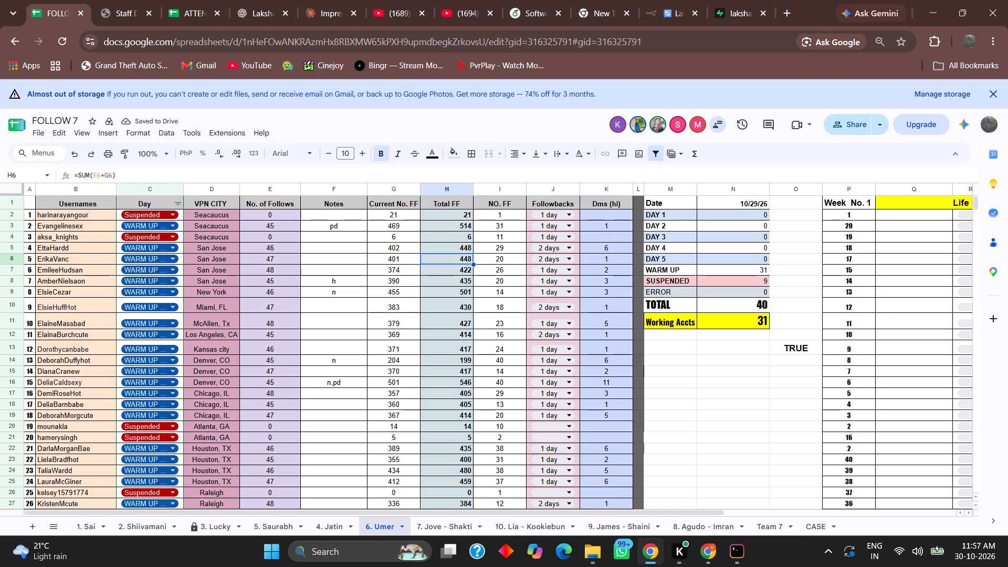
pyautogui.press('Right')
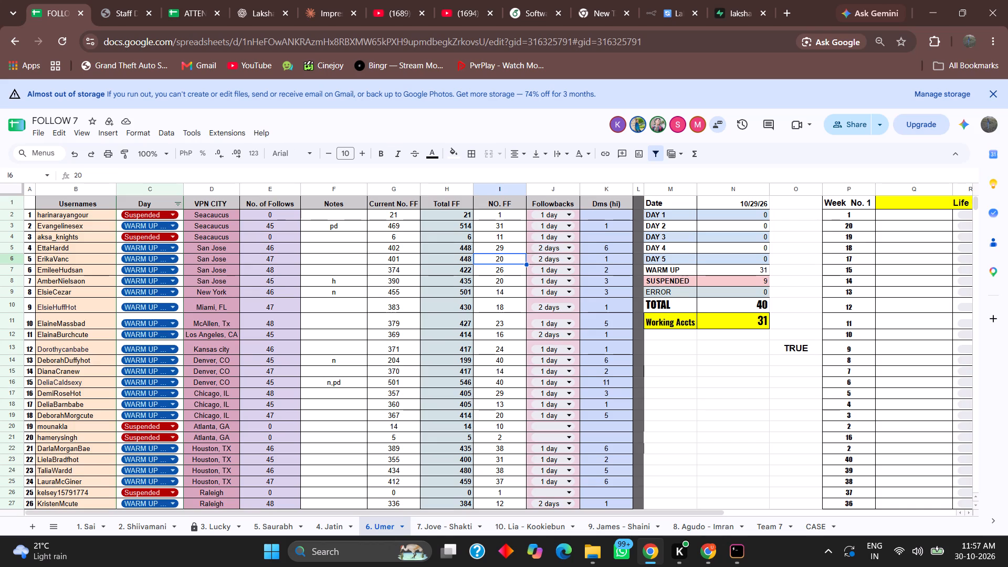
pyautogui.press('Right')
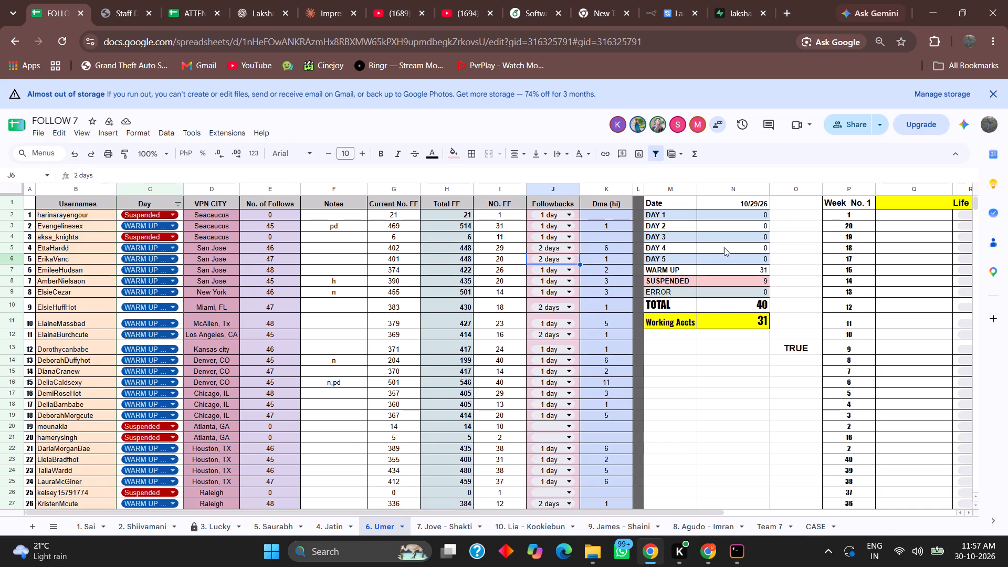
pyautogui.click(537, 259)
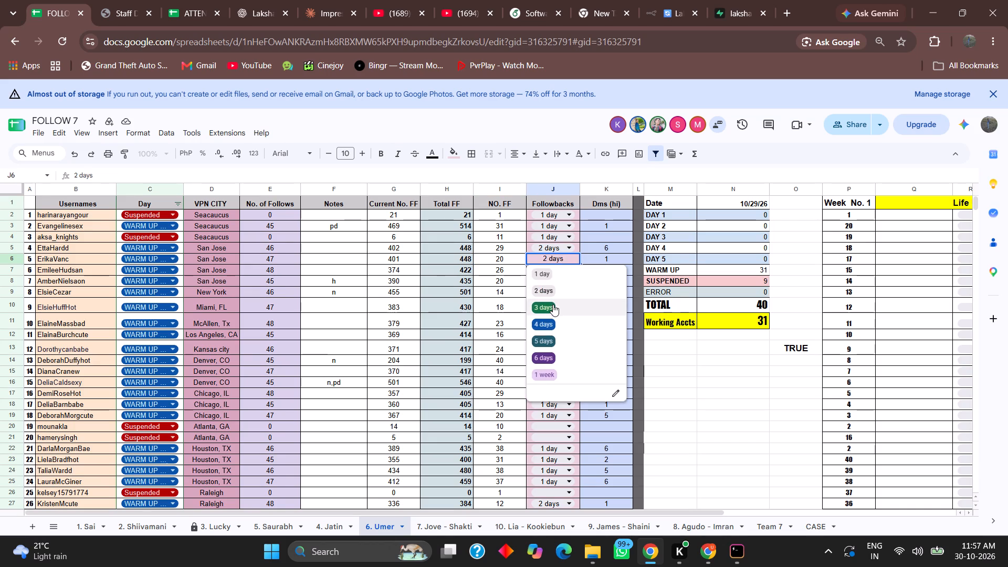
pyautogui.click(553, 304)
pyautogui.click(608, 261)
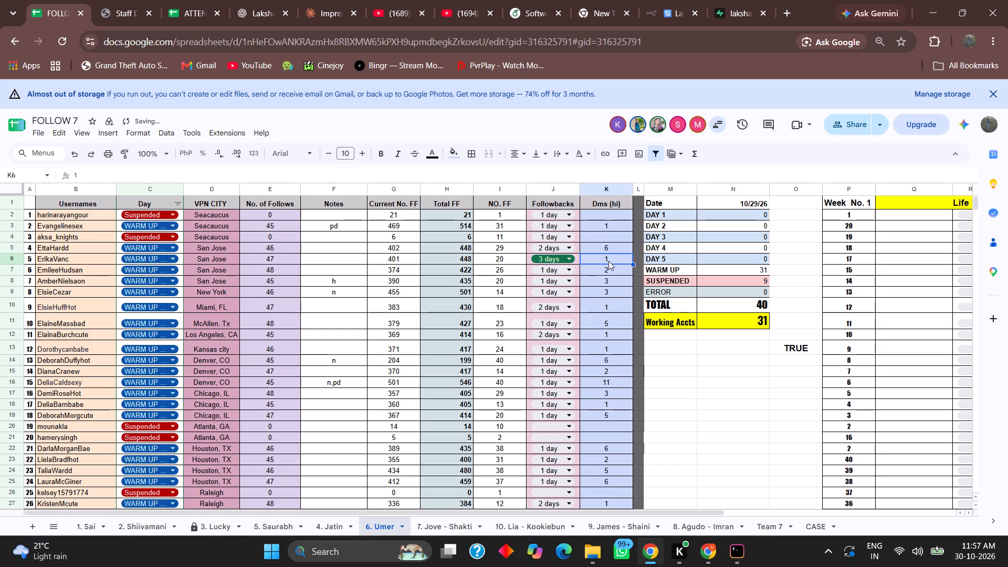
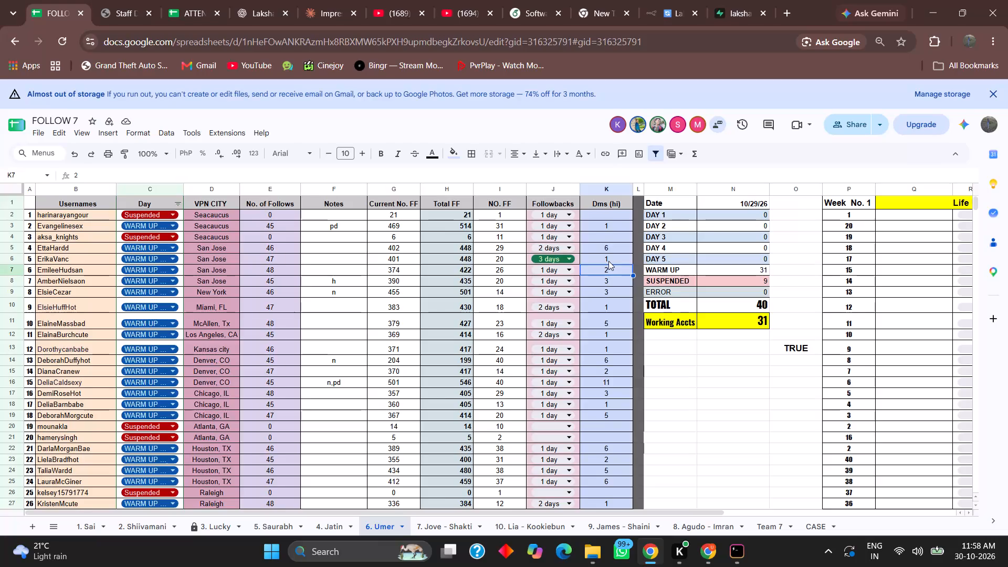
pyautogui.press('Left')
pyautogui.press('Left')
pyautogui.press('Left')
pyautogui.press('Left')
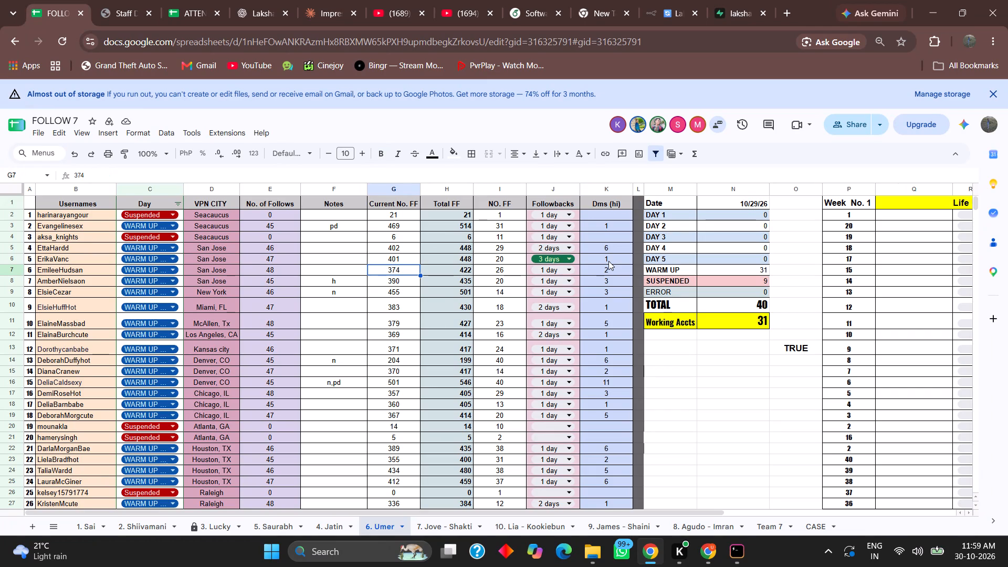
pyautogui.write('41')
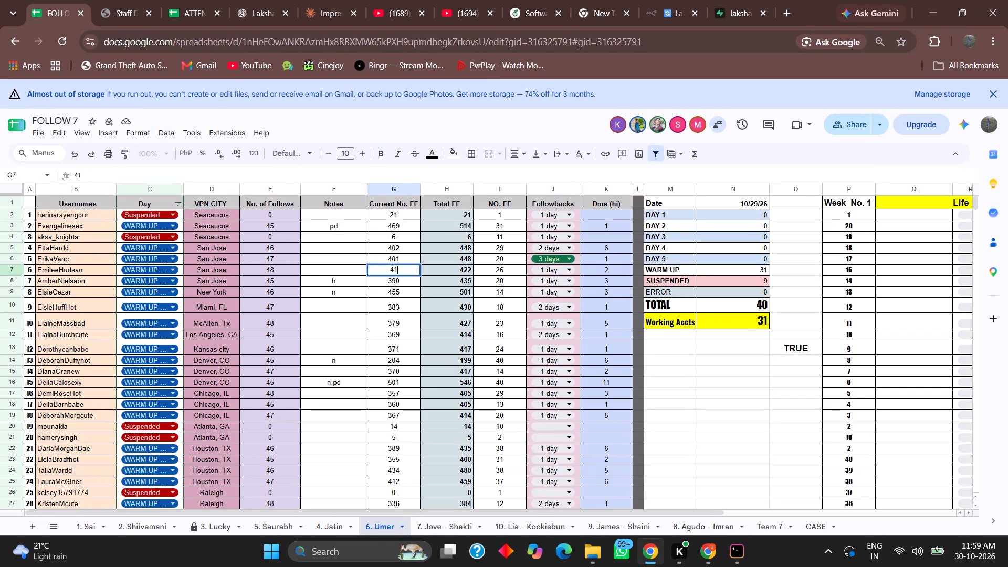
pyautogui.press('2')
pyautogui.press('Right')
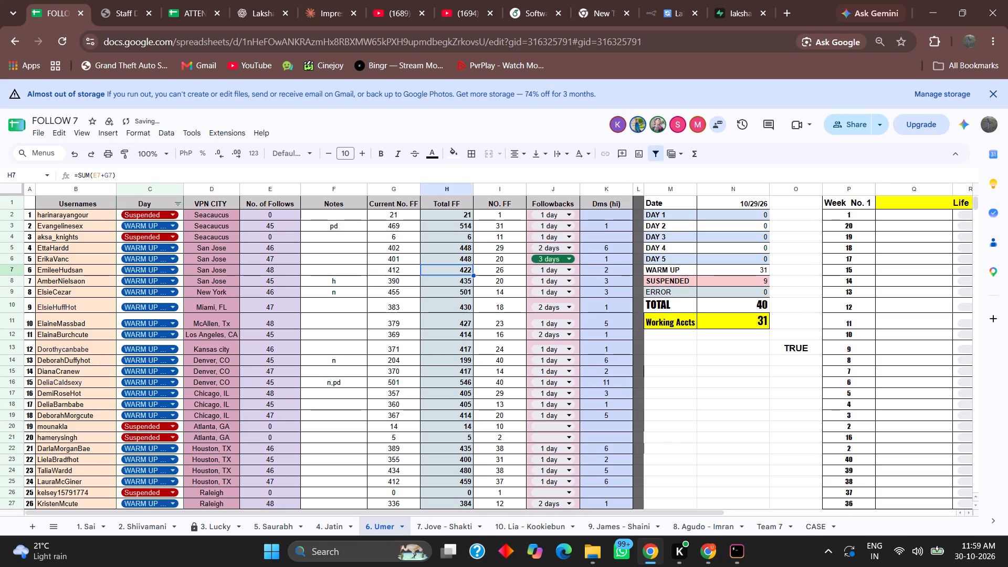
pyautogui.press('Right')
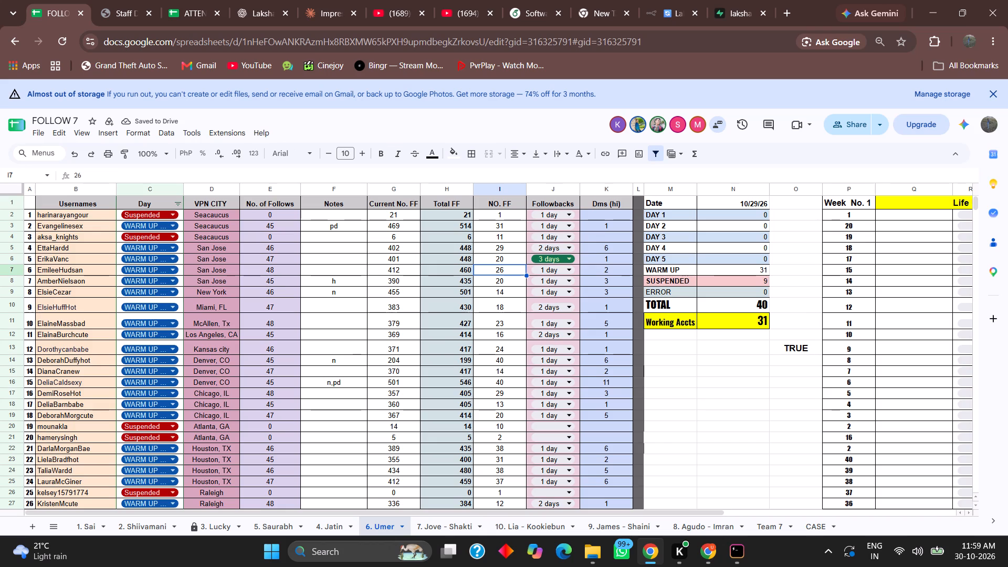
pyautogui.press('2')
pyautogui.press('7')
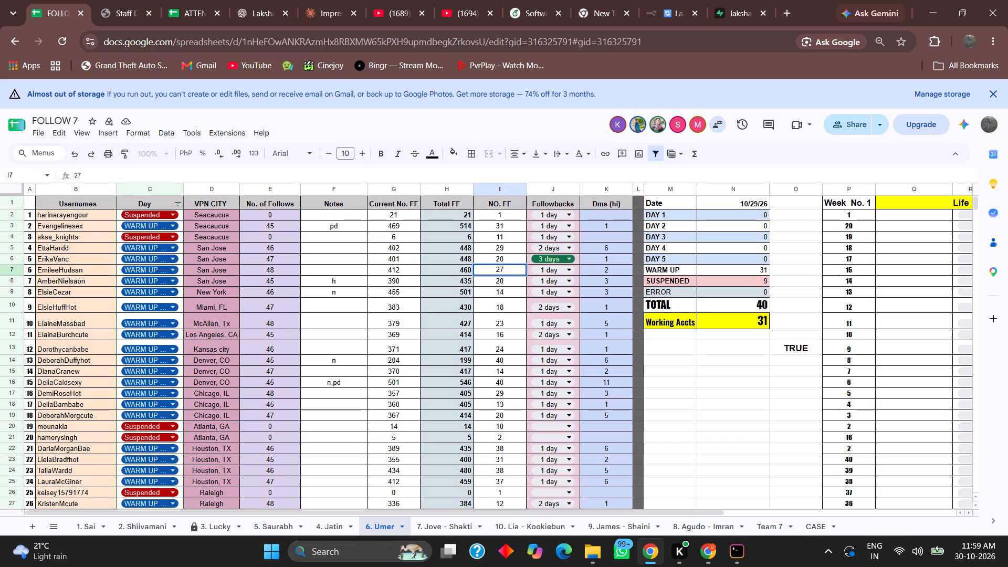
pyautogui.press('Right')
pyautogui.press('Right')
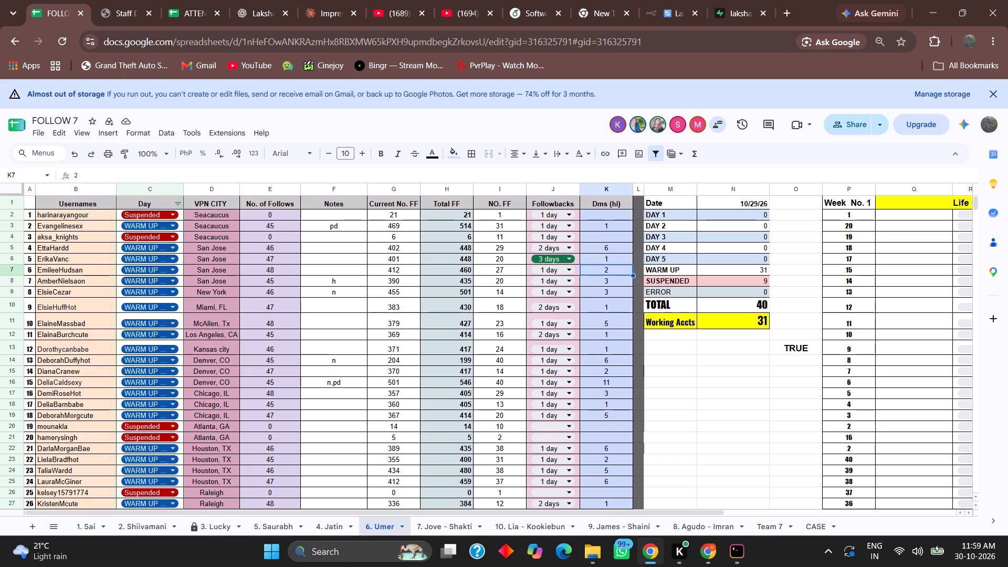
pyautogui.press('3')
pyautogui.press('Left')
pyautogui.press('Left')
pyautogui.press('Left')
pyautogui.press('Left')
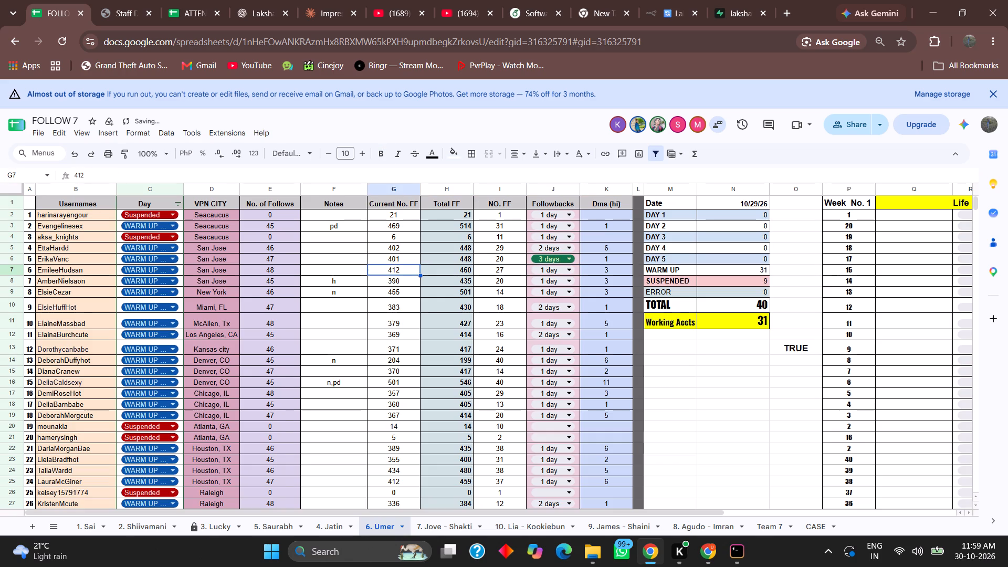
pyautogui.press('Left')
pyautogui.press('Left')
pyautogui.press('Left')
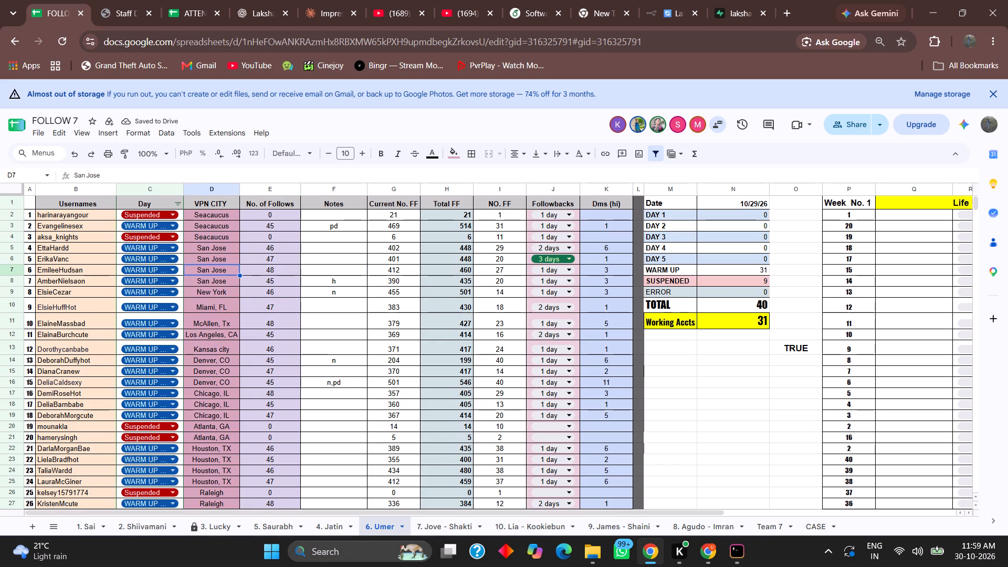
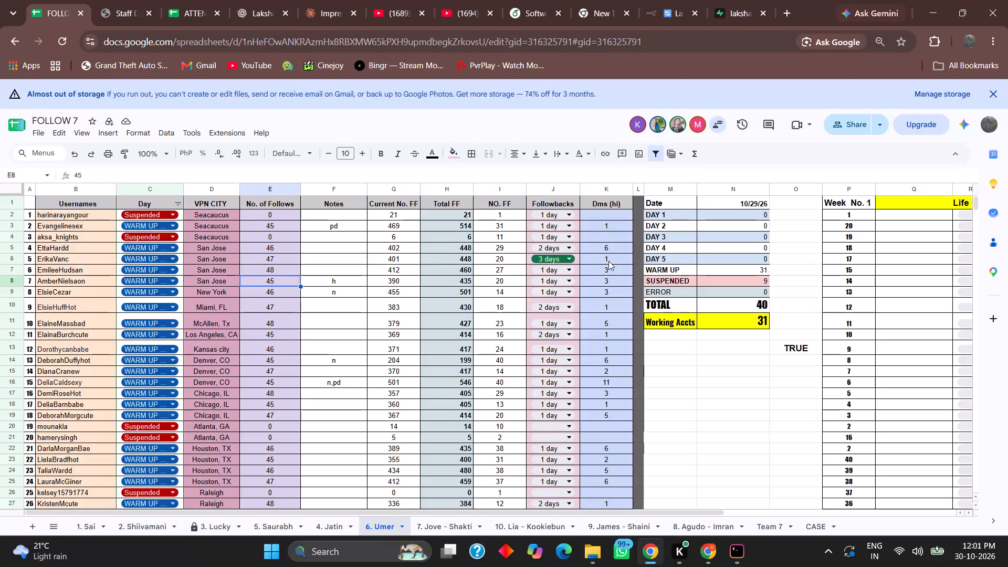
pyautogui.press('Right')
pyautogui.press('Right')
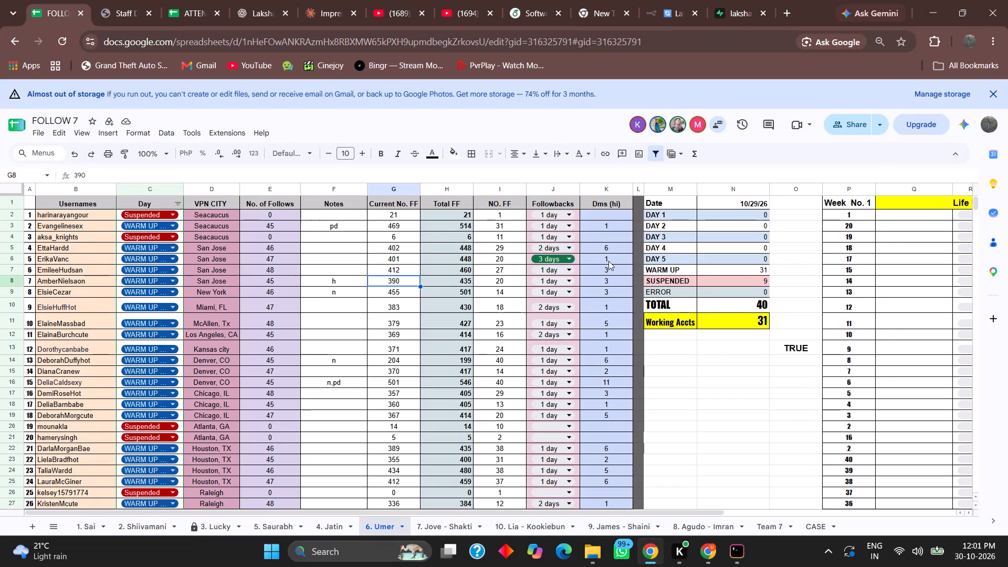
pyautogui.press('4')
pyautogui.press('3')
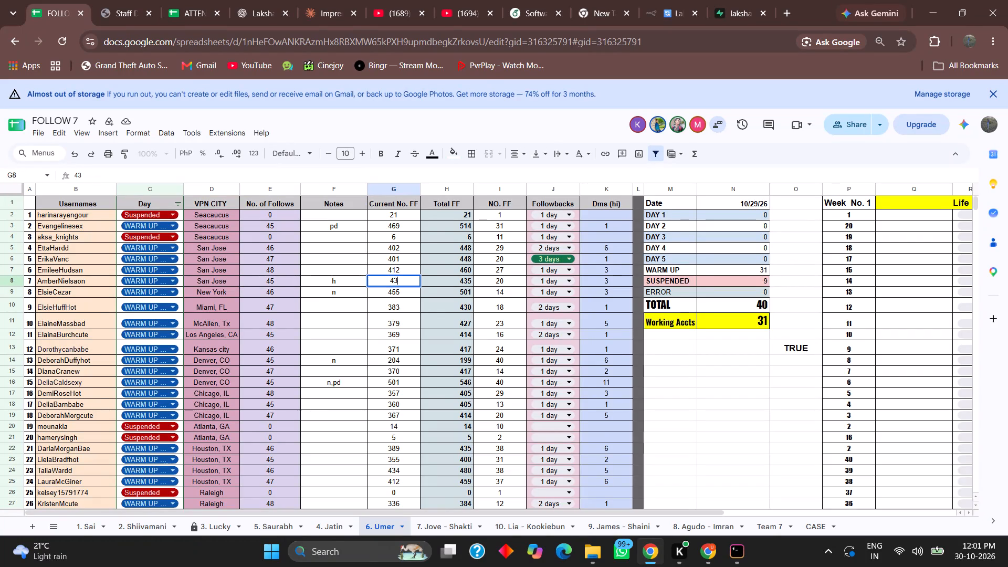
pyautogui.press('5')
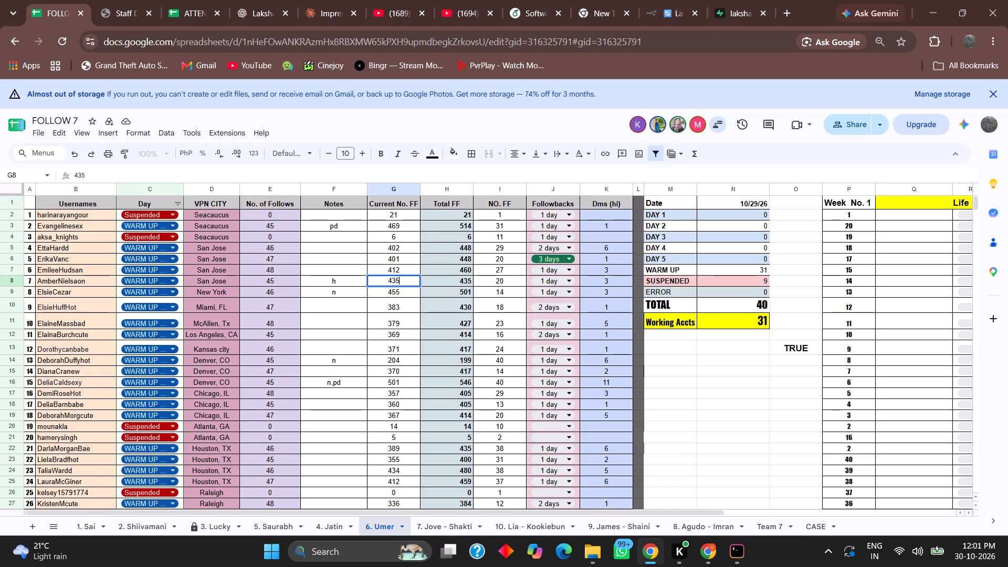
pyautogui.press('Right')
pyautogui.press('Right')
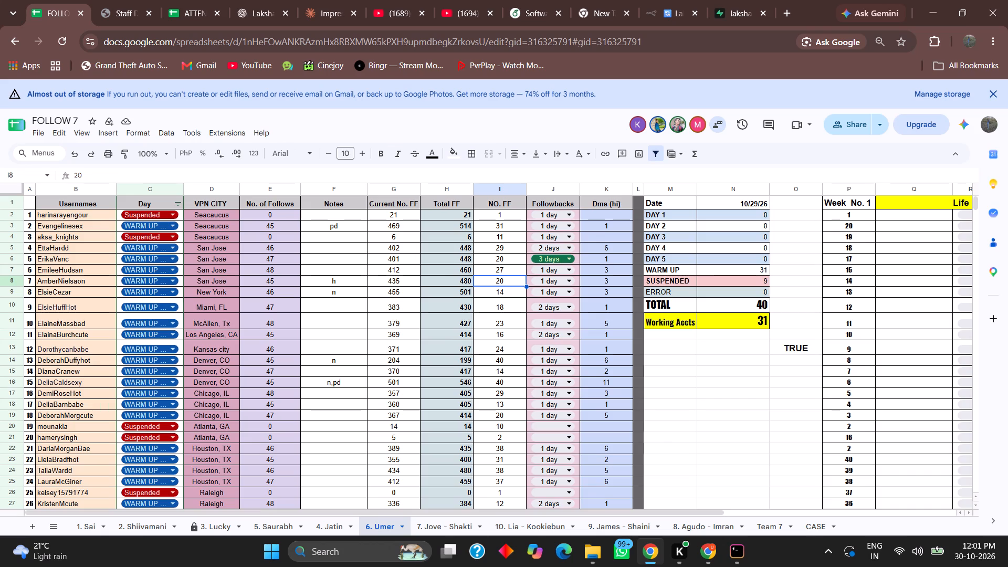
pyautogui.press('Right')
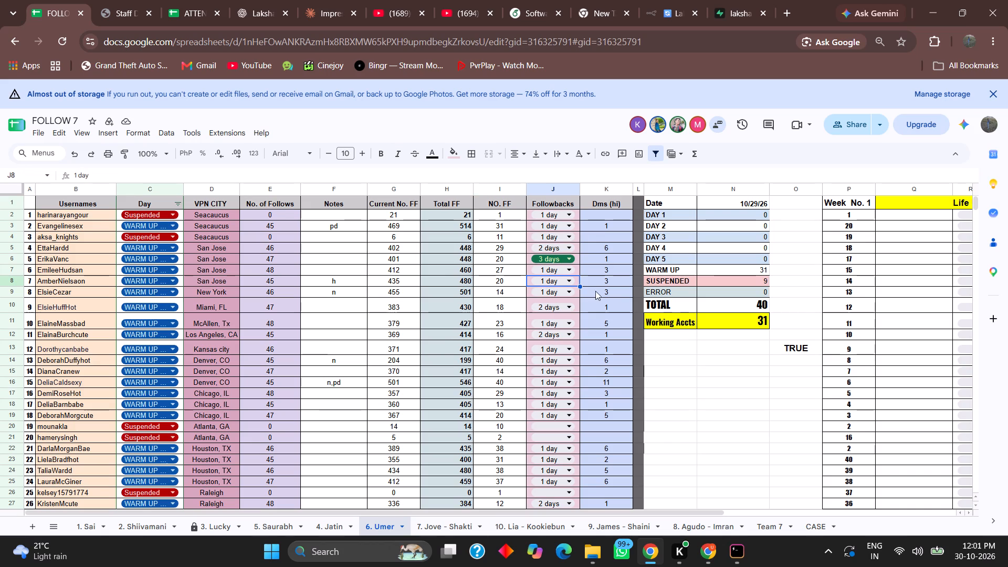
pyautogui.click(563, 283)
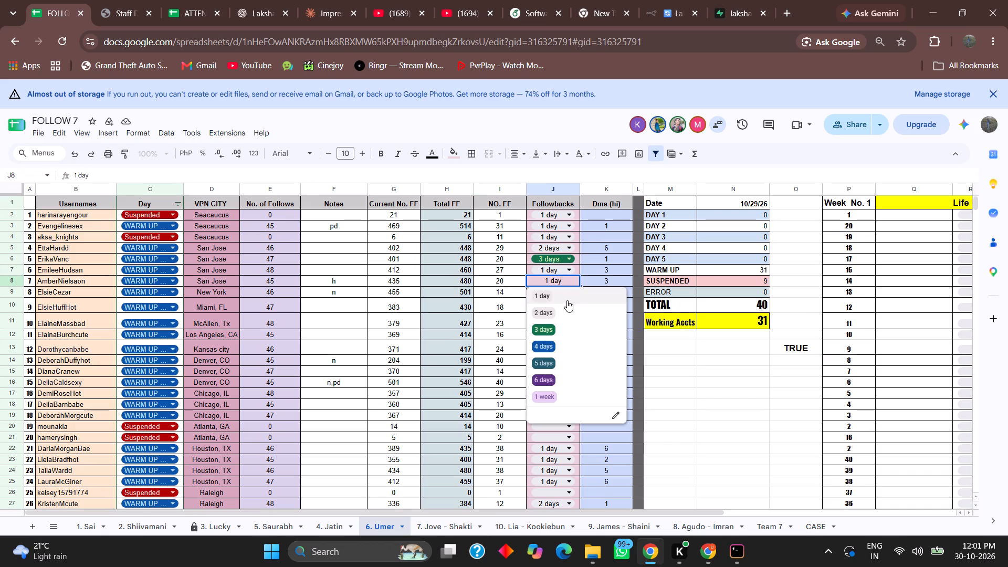
pyautogui.click(565, 327)
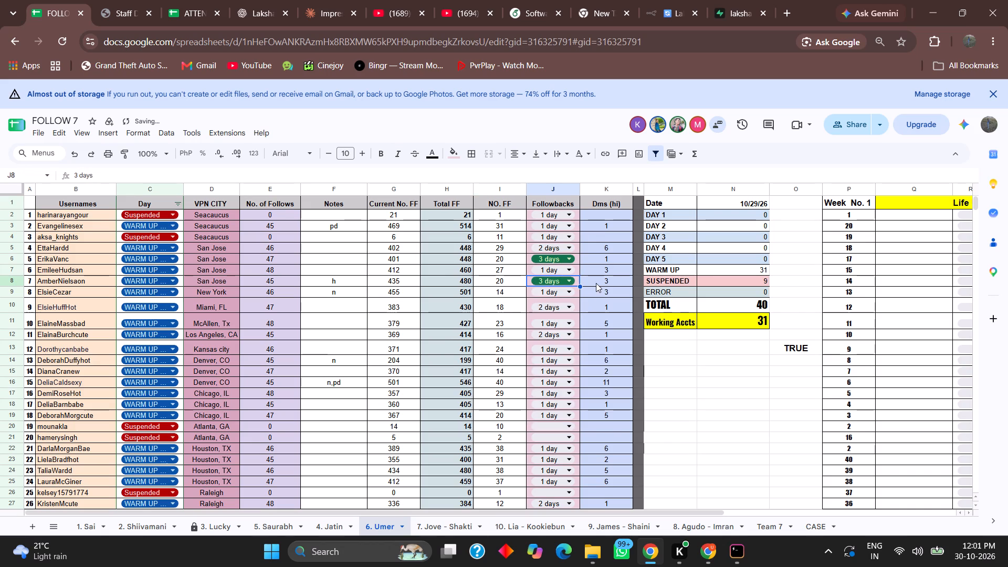
pyautogui.click(596, 283)
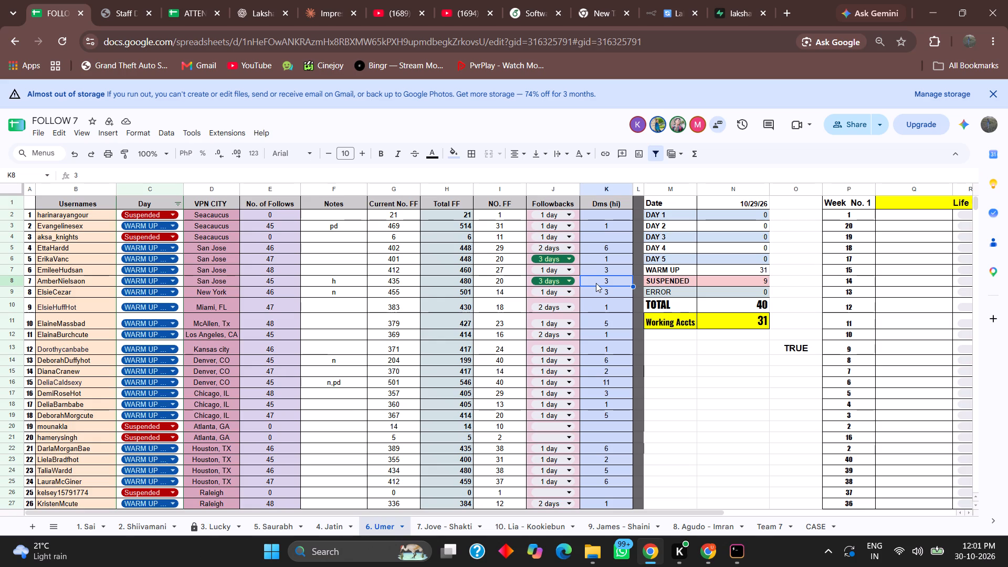
pyautogui.press('0')
pyautogui.press('Left')
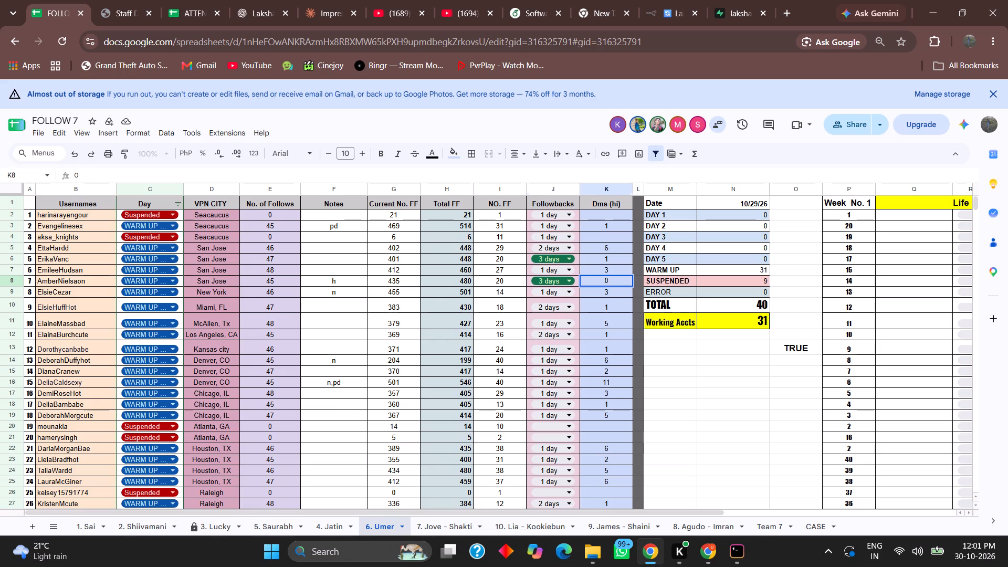
pyautogui.press('Left')
pyautogui.press('Left')
pyautogui.press('Left')
pyautogui.press('Left')
pyautogui.press('Left')
pyautogui.press('Left')
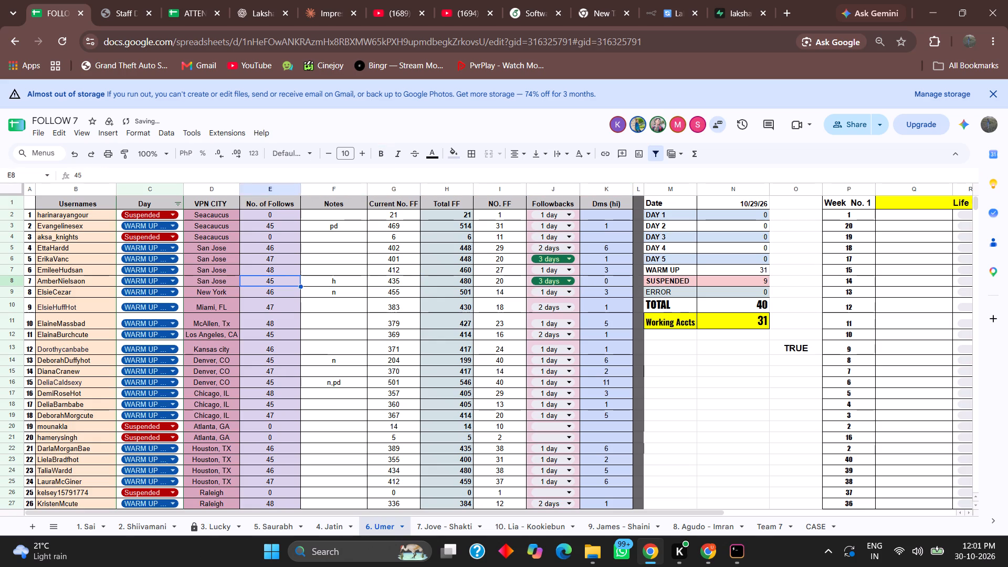
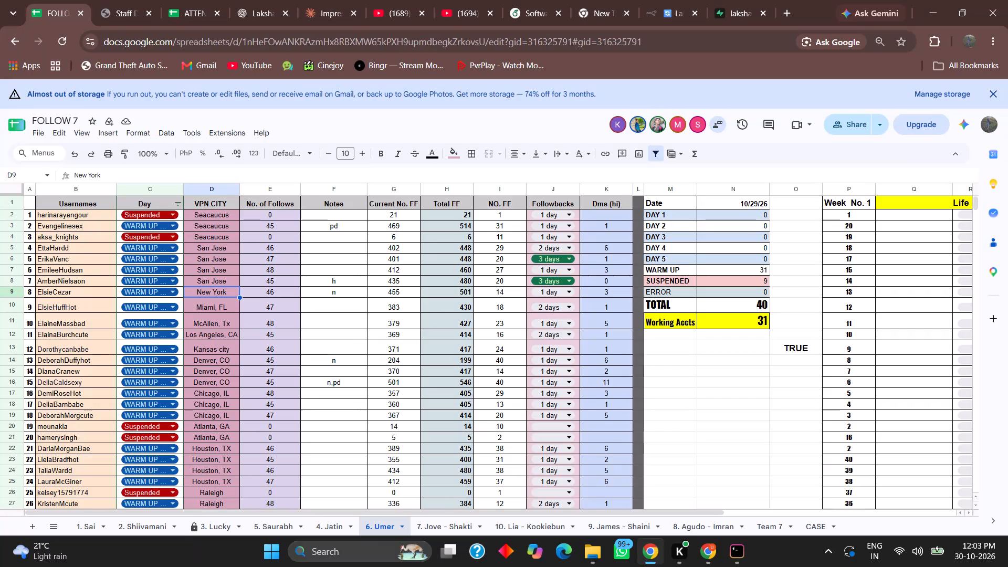
pyautogui.press('Right')
pyautogui.press('Right')
pyautogui.press('Right')
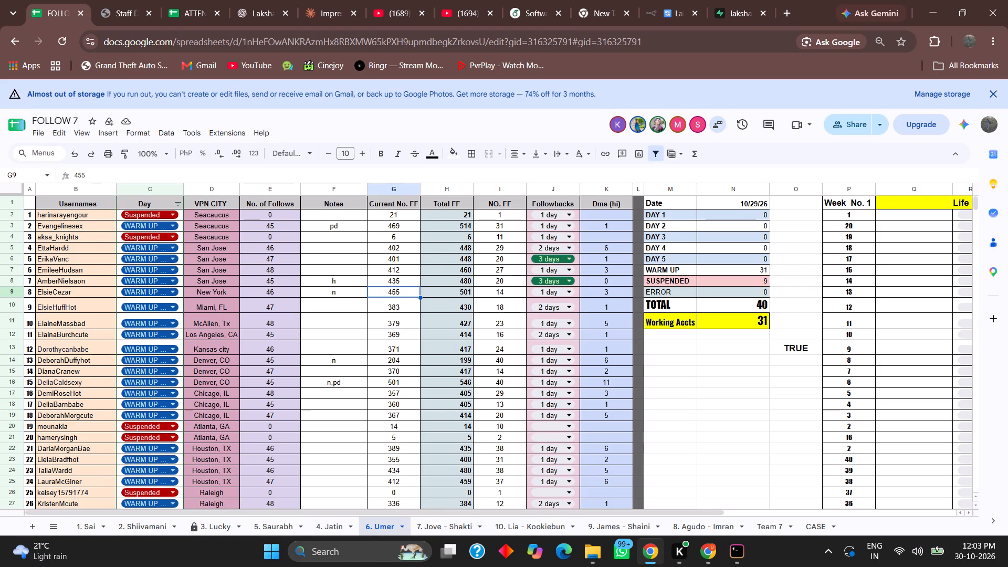
pyautogui.press('5')
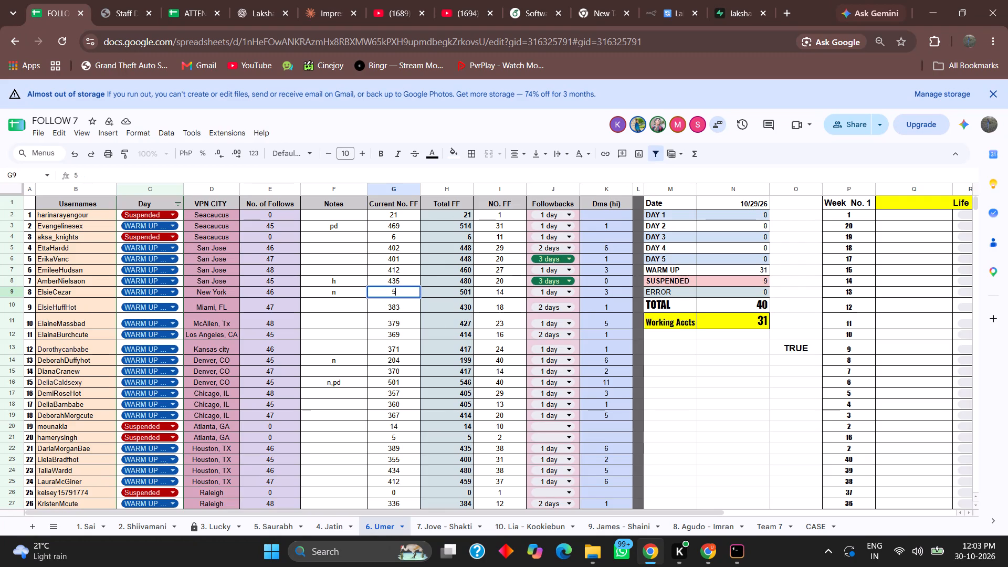
pyautogui.write('00')
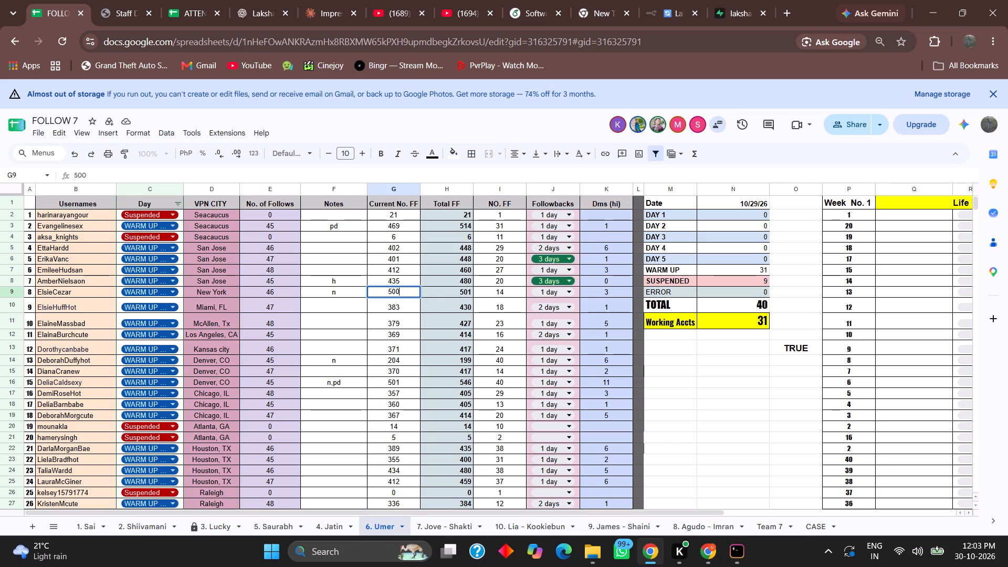
pyautogui.press('Right')
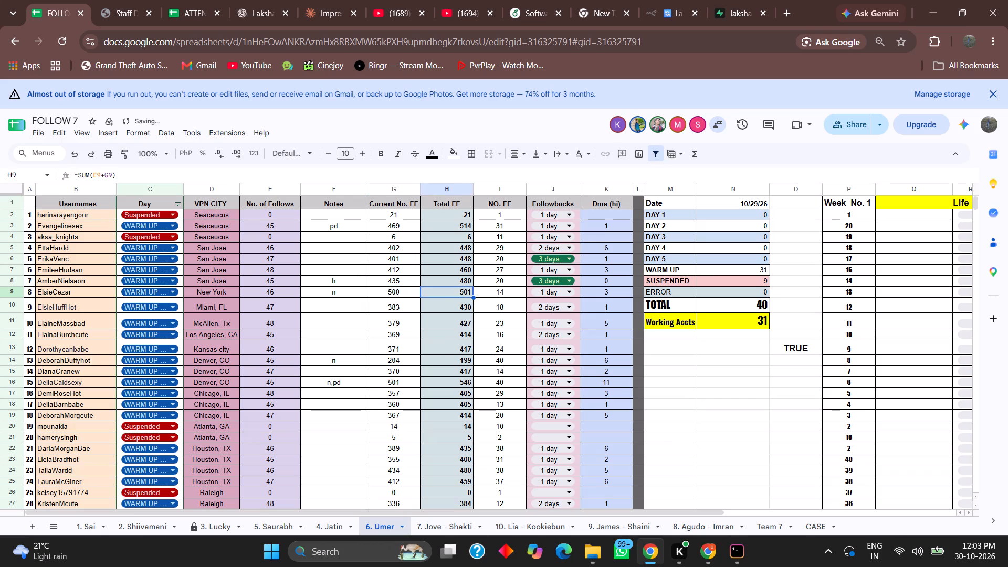
pyautogui.press('Right')
pyautogui.write('18')
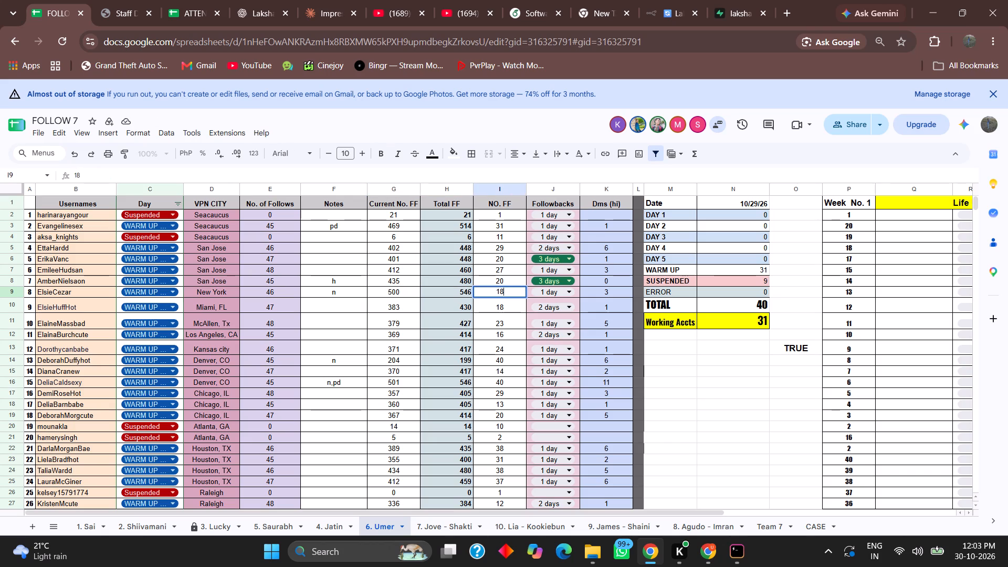
pyautogui.press('Right')
pyautogui.press('Right')
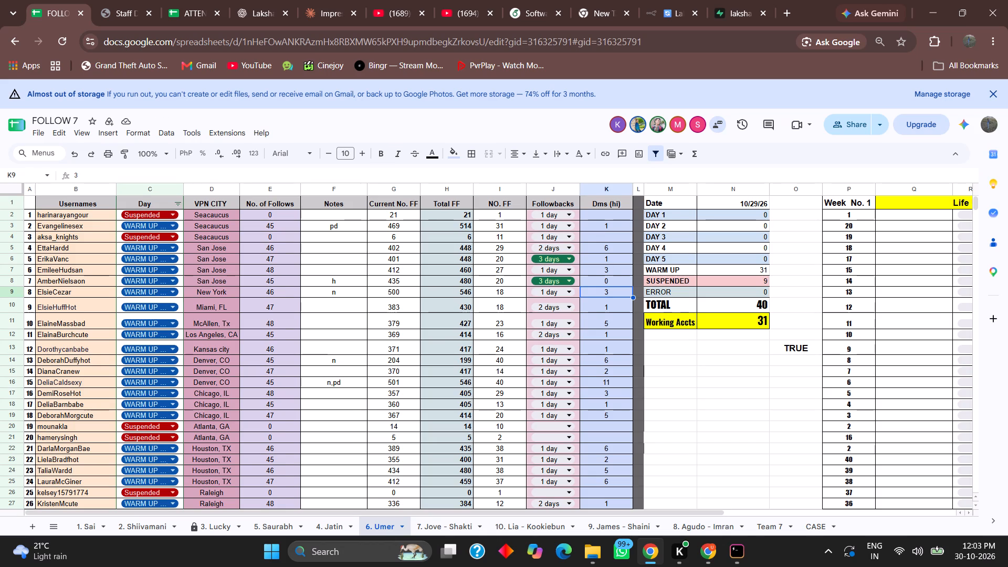
pyautogui.press('4')
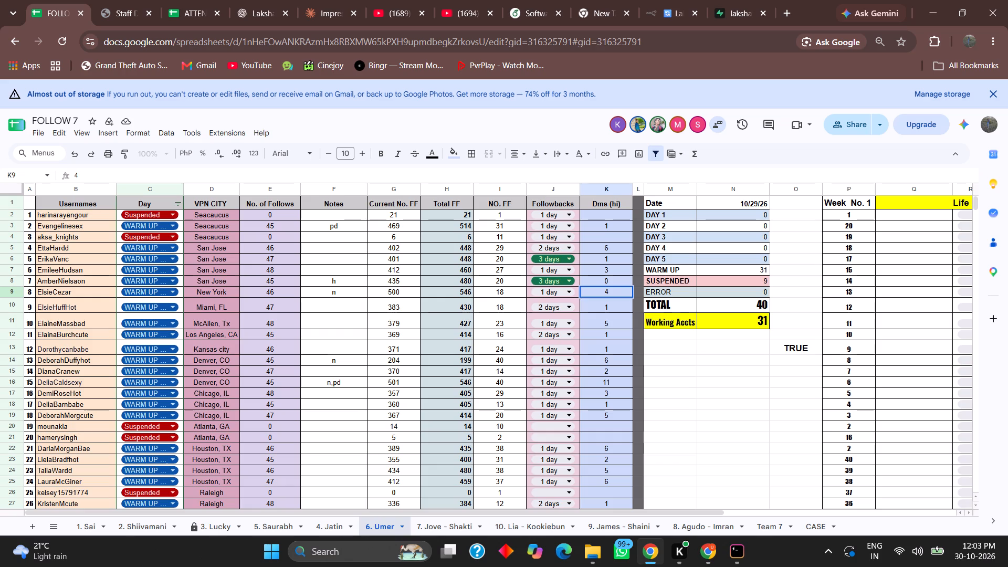
pyautogui.press('Left')
pyautogui.press('Left')
pyautogui.press('Left')
pyautogui.press('Left')
pyautogui.press('Left')
pyautogui.press('Left')
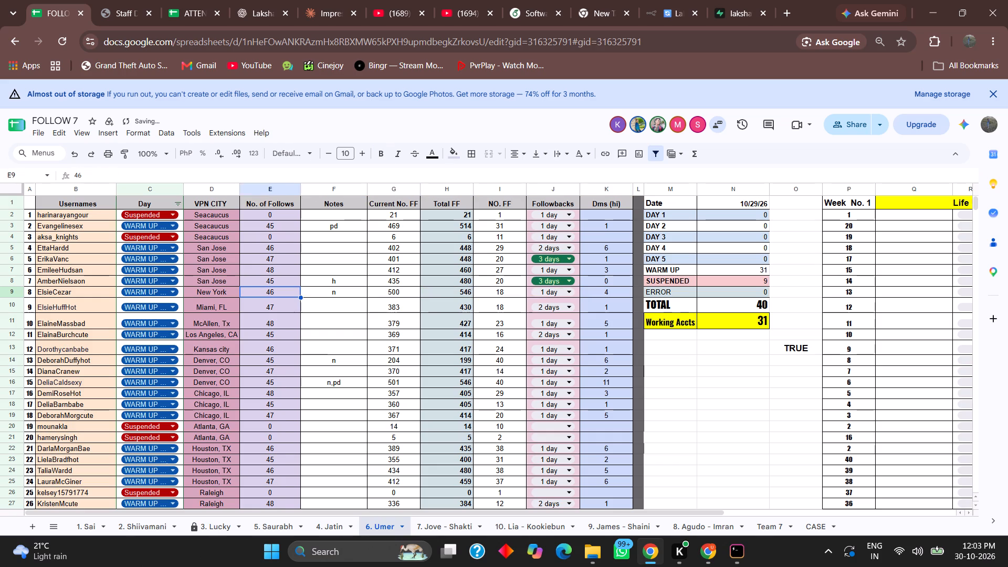
pyautogui.press('Left')
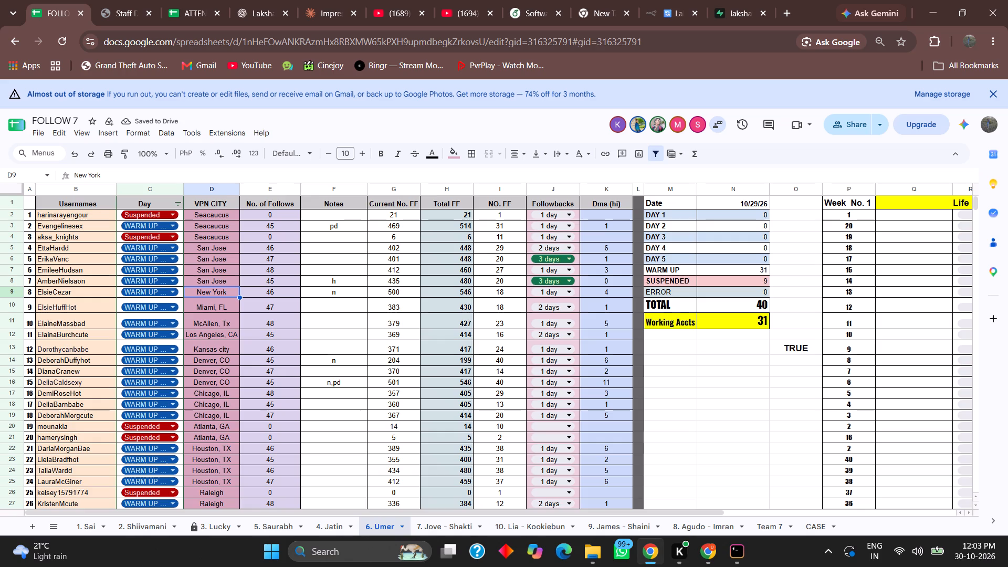
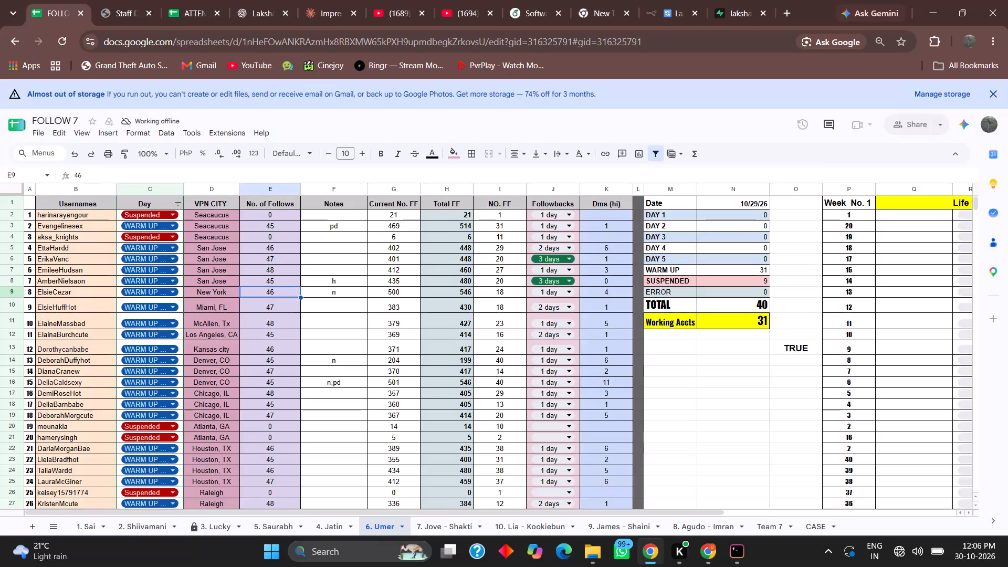
pyautogui.press('Down')
pyautogui.press('Left')
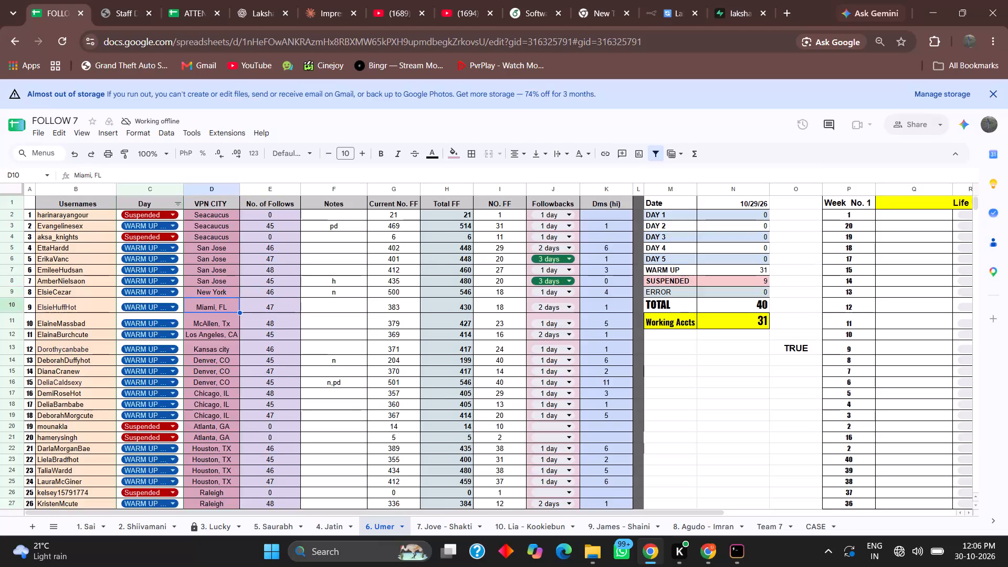
pyautogui.press('Right')
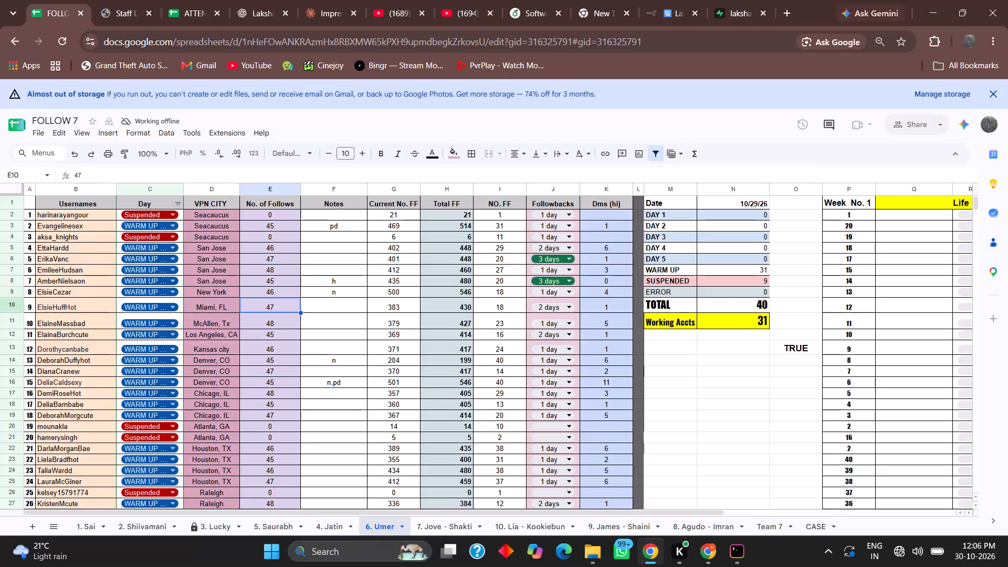
pyautogui.press('Right')
pyautogui.press('Right')
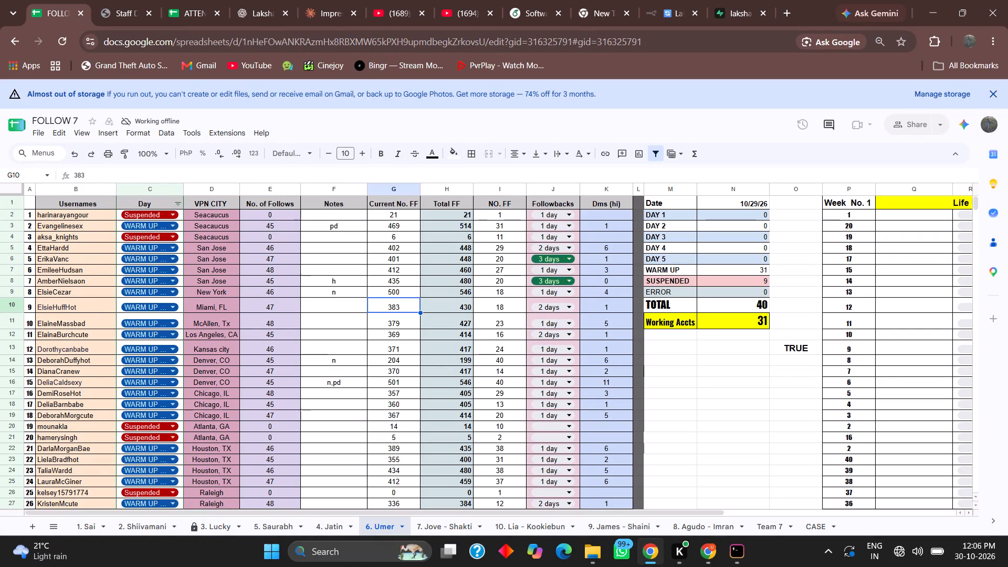
pyautogui.write('42')
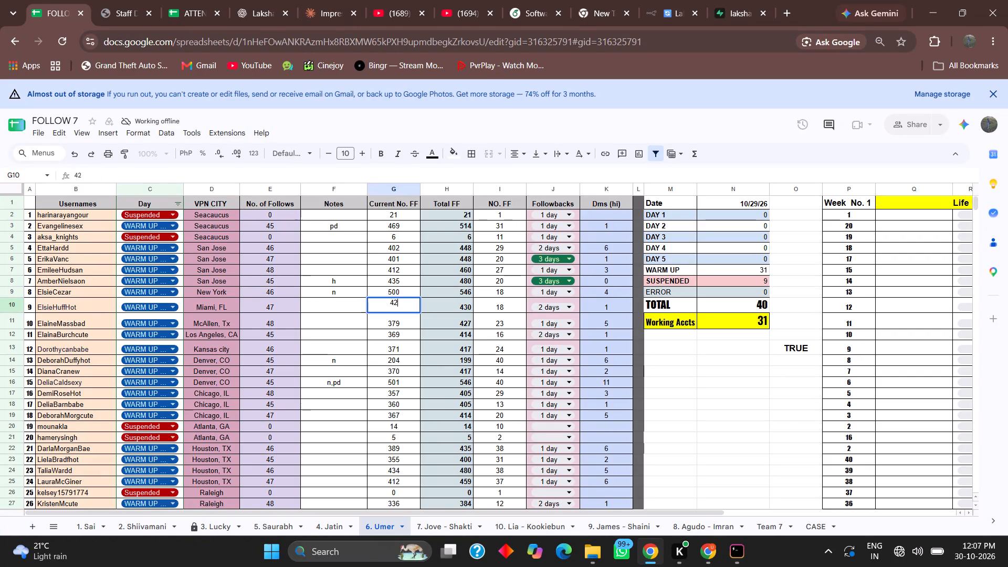
pyautogui.press('7')
pyautogui.press('Right')
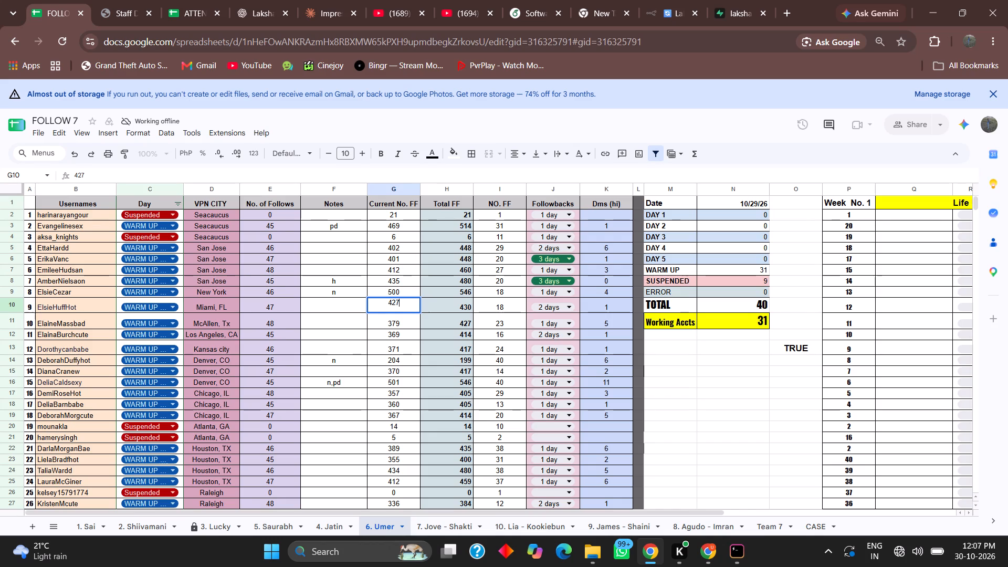
pyautogui.press('Right')
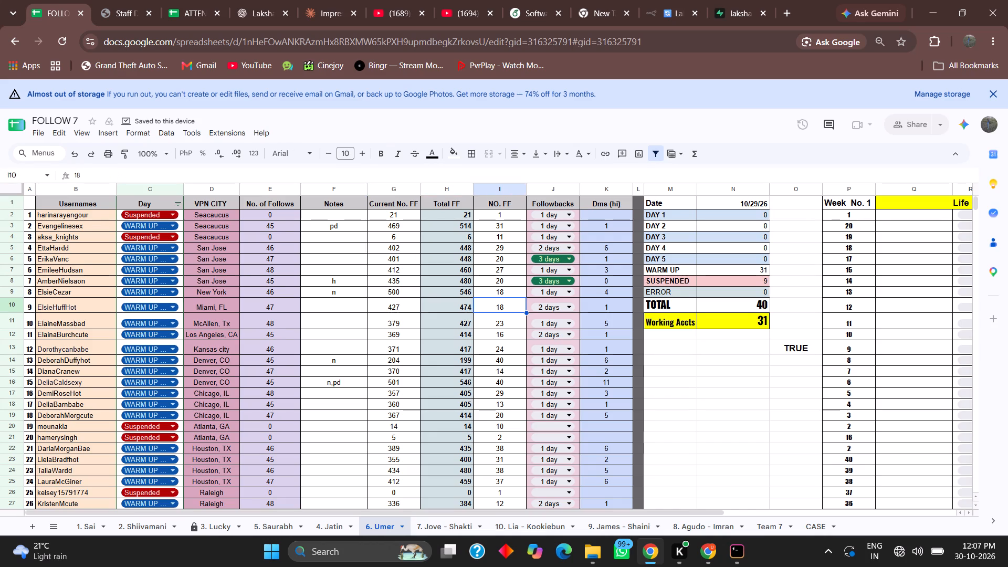
pyautogui.write('25')
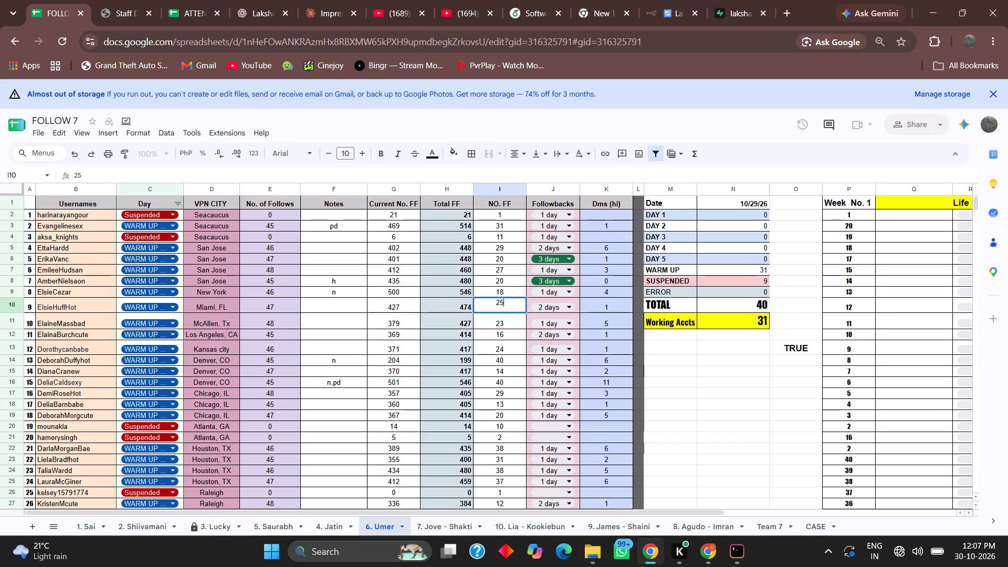
pyautogui.press('Right')
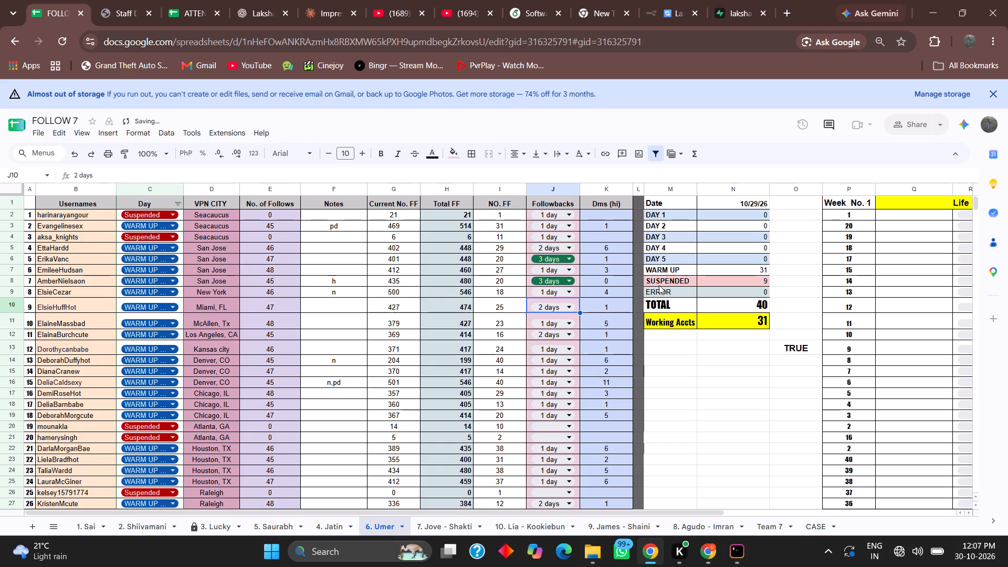
pyautogui.click(544, 311)
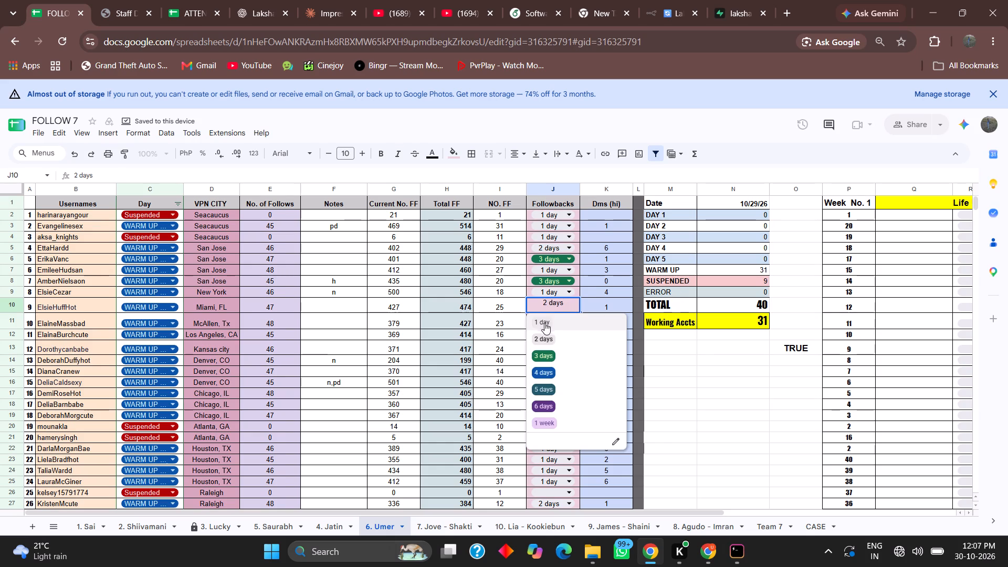
pyautogui.click(545, 324)
pyautogui.click(589, 305)
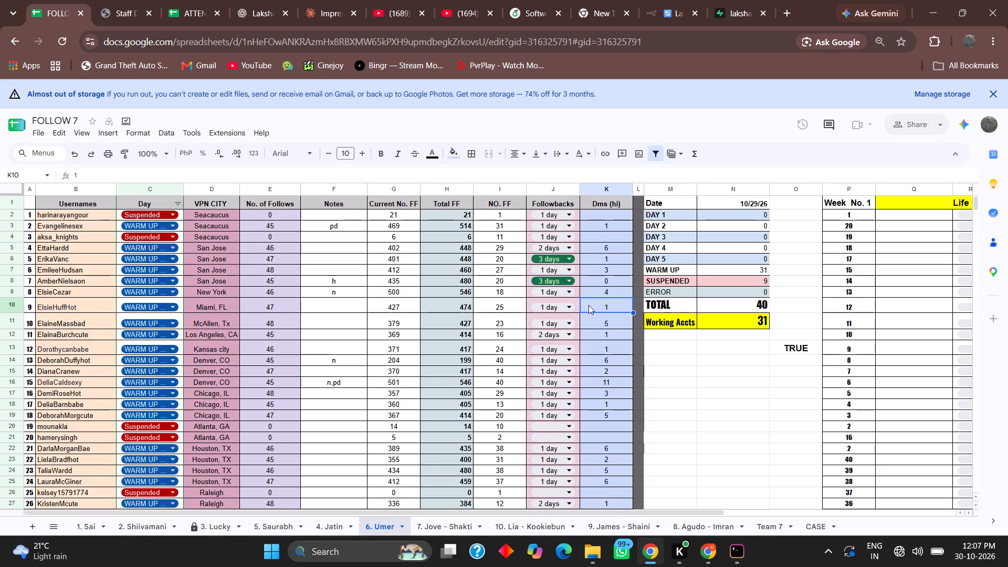
pyautogui.press('6')
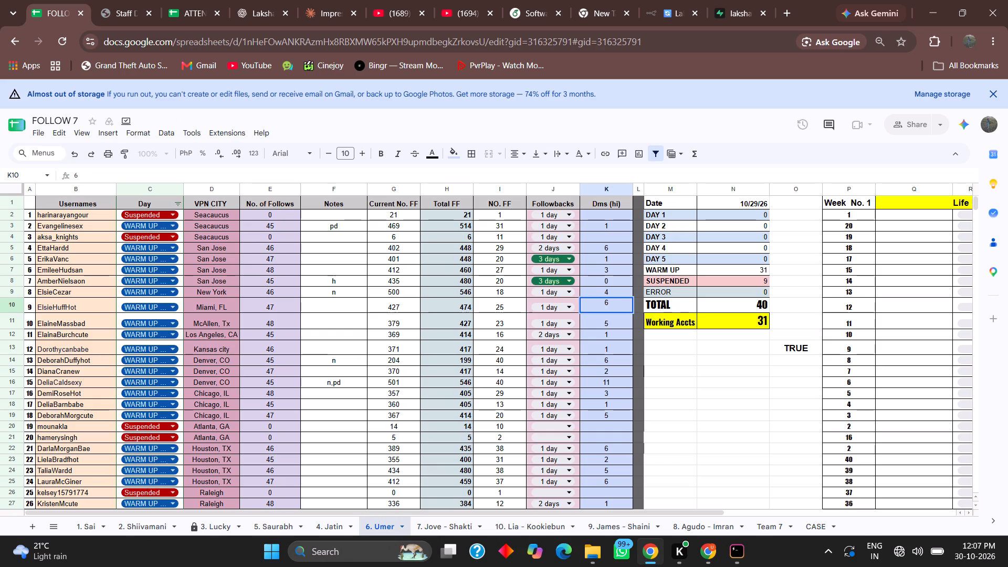
pyautogui.press('Left')
pyautogui.press('Left')
pyautogui.press('Left')
pyautogui.press('Left')
pyautogui.press('Left')
pyautogui.press('Left')
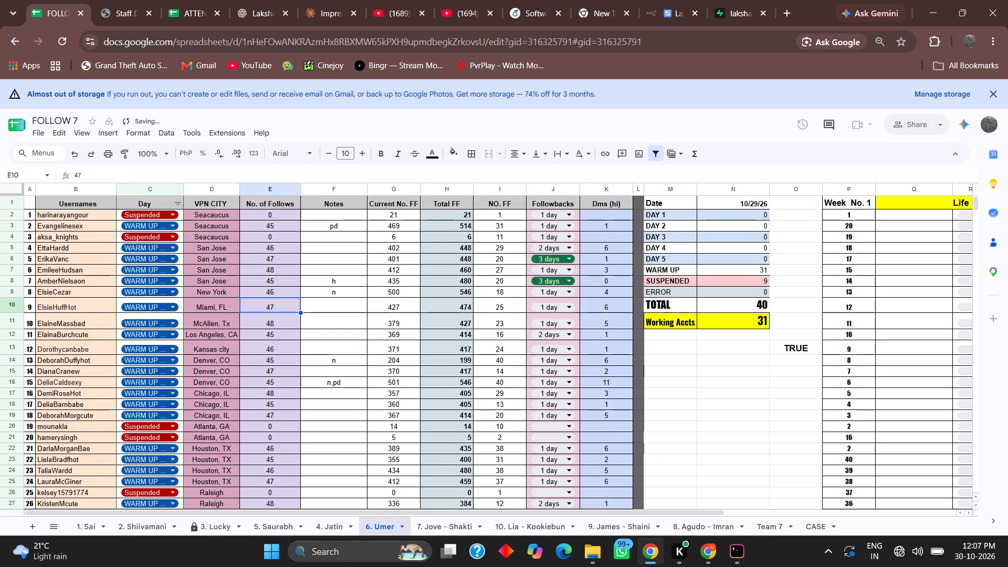
pyautogui.press('Left')
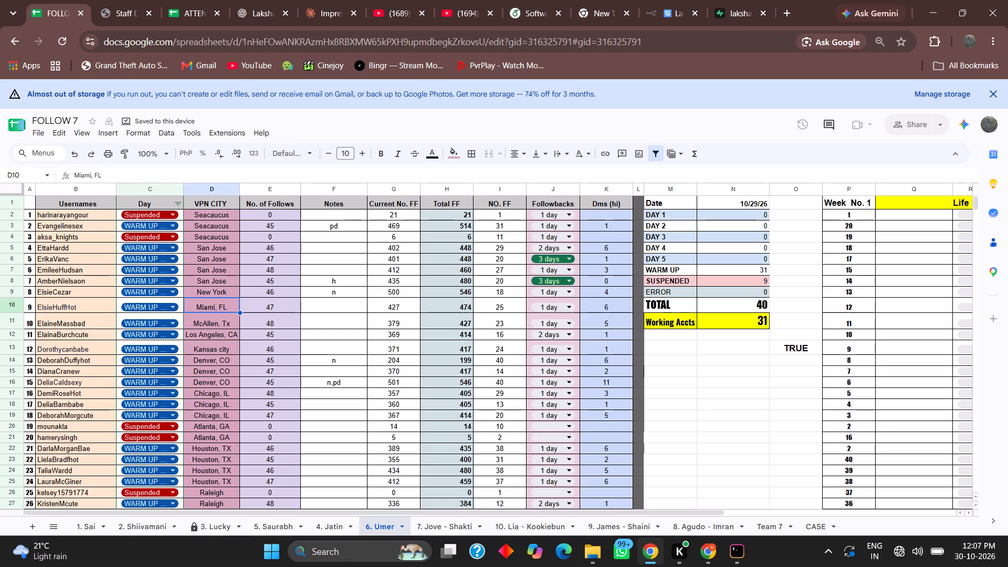
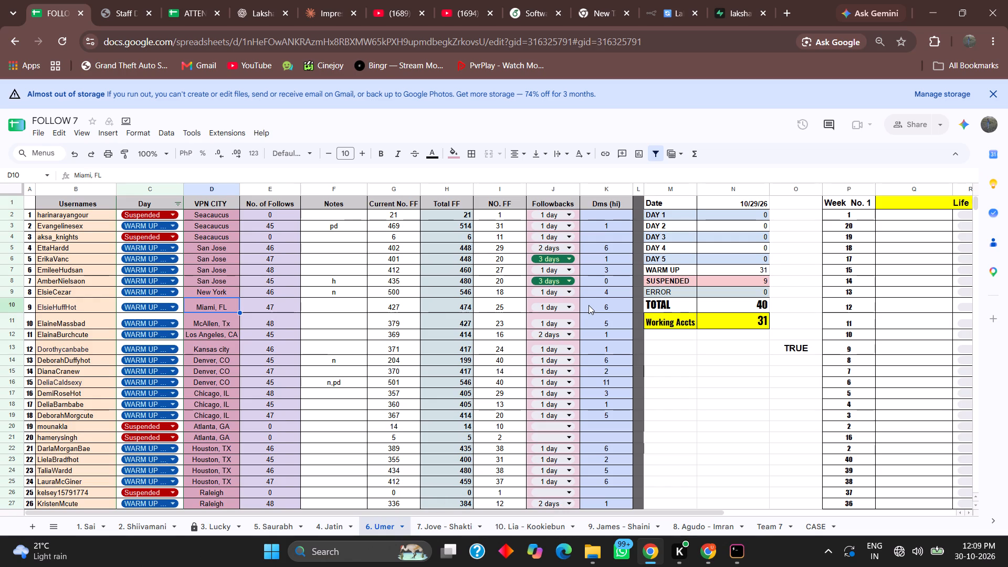
pyautogui.press('Down')
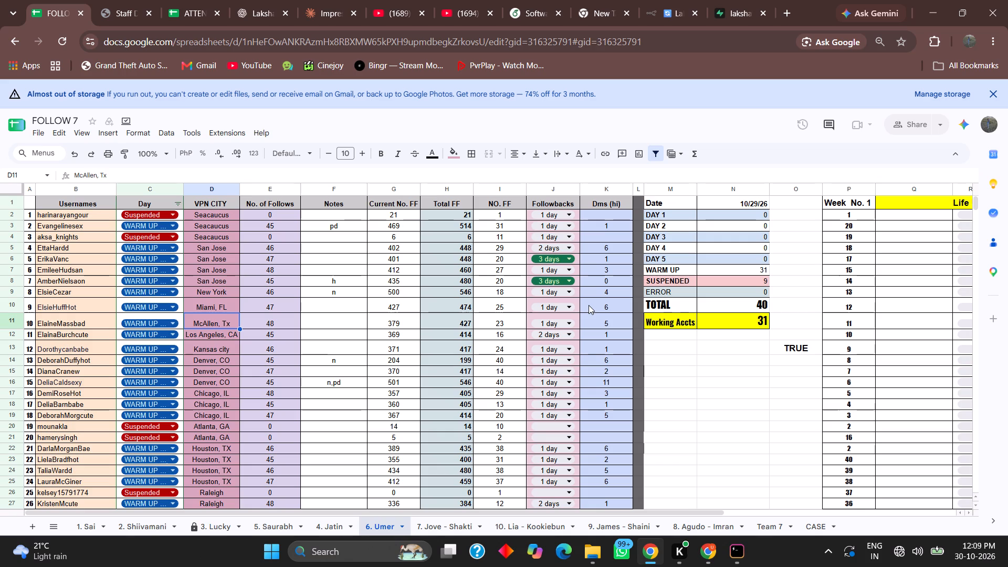
pyautogui.press('Right')
pyautogui.press('Right')
pyautogui.press('Right')
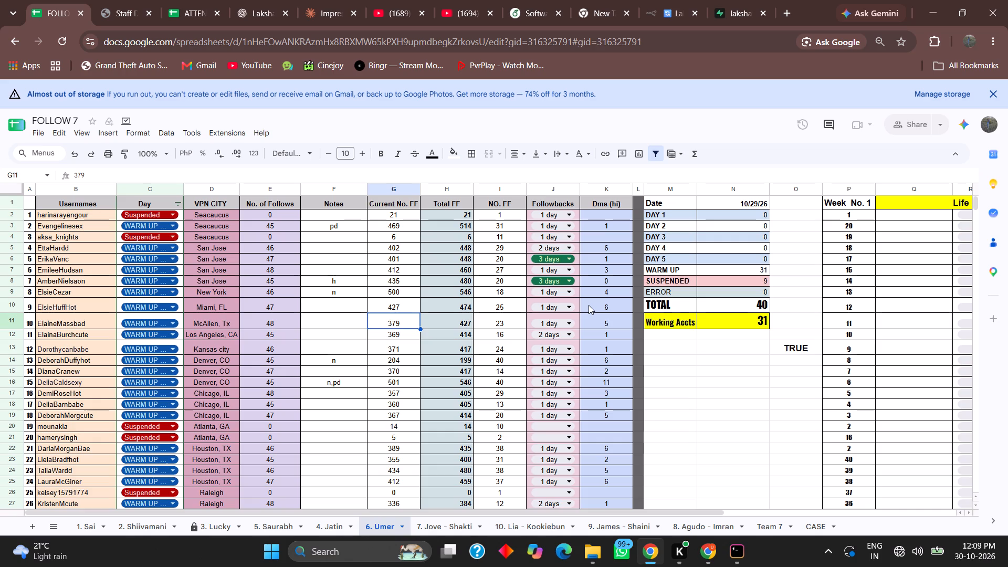
pyautogui.write('425')
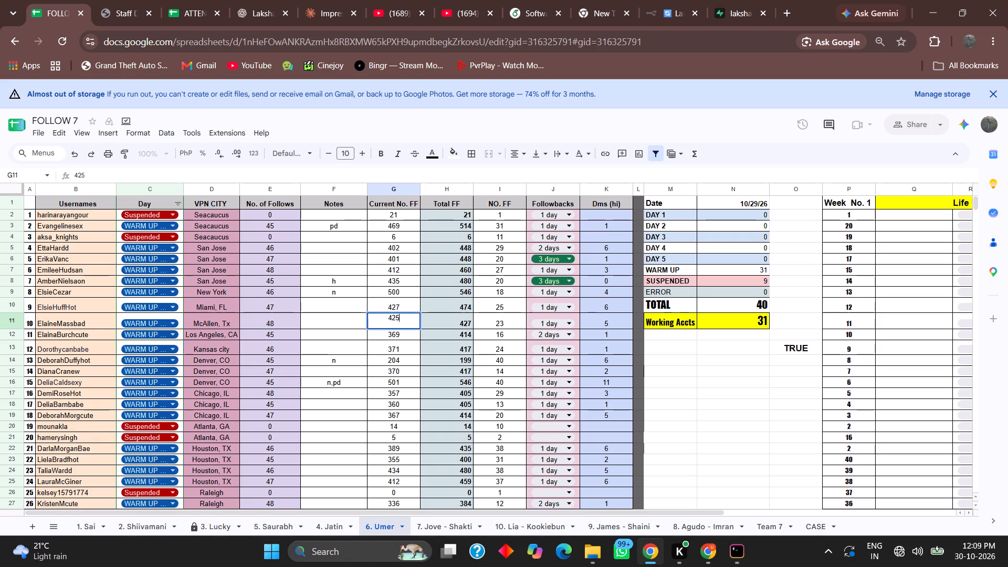
pyautogui.press('Right')
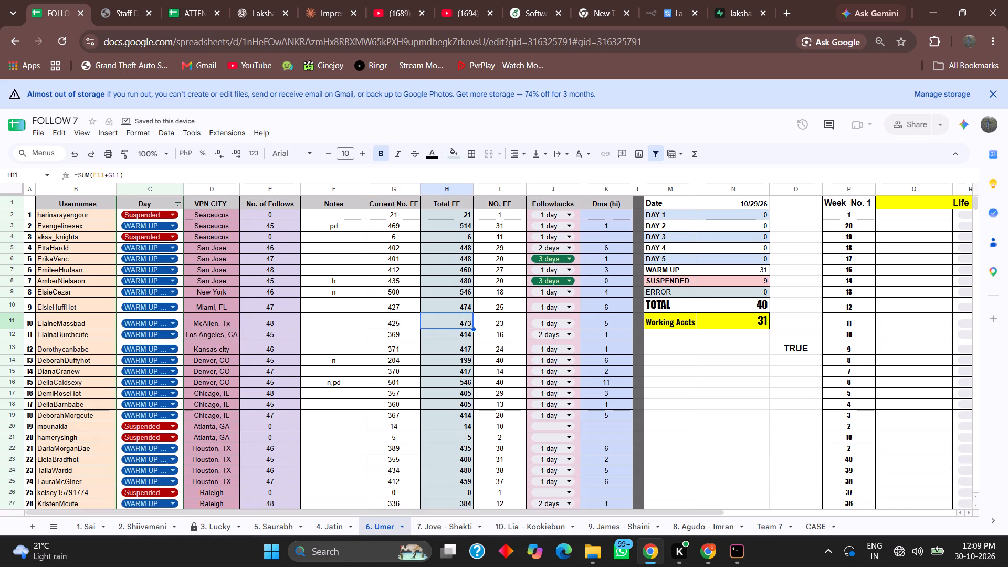
pyautogui.press('Right')
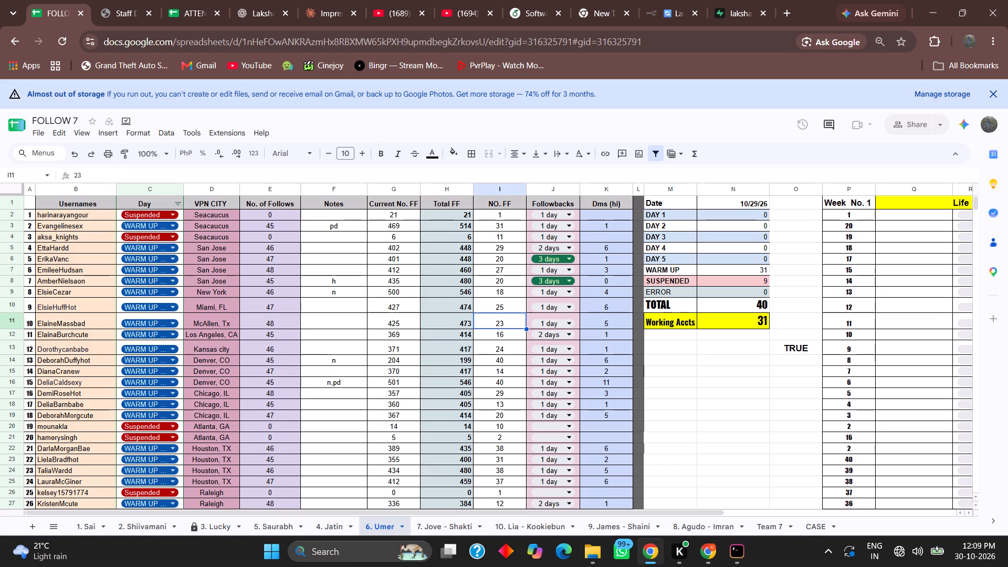
pyautogui.write('26')
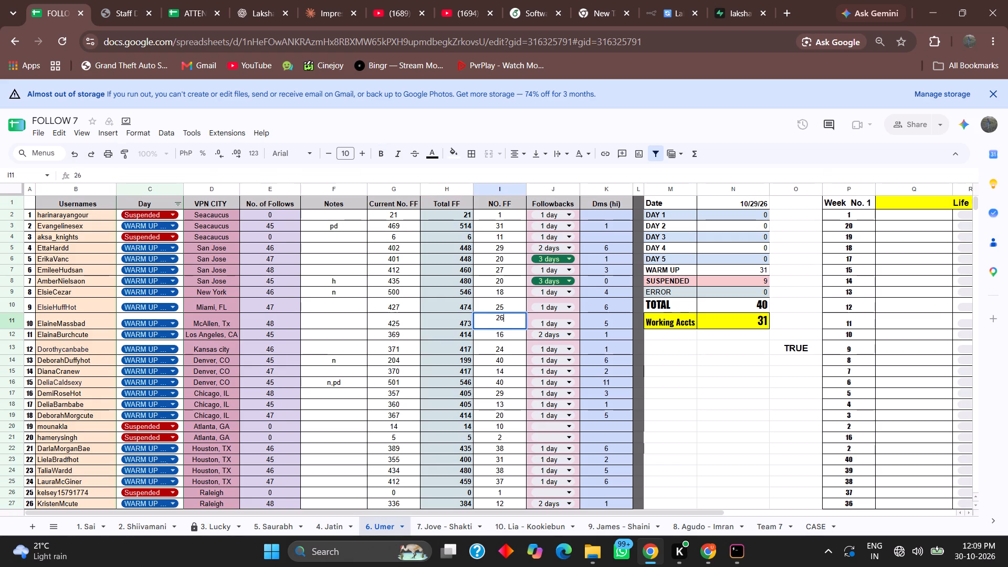
pyautogui.press('Right')
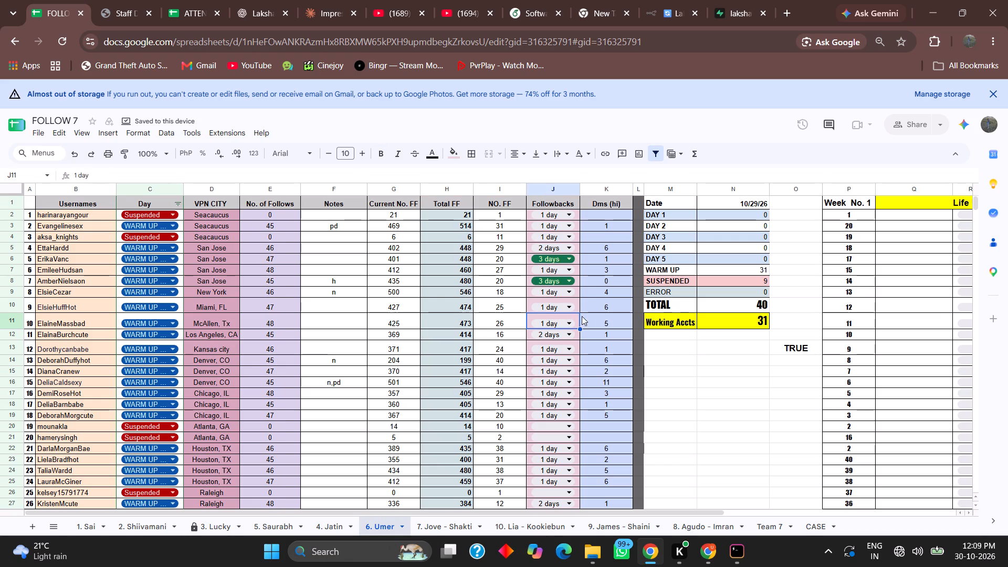
pyautogui.click(589, 317)
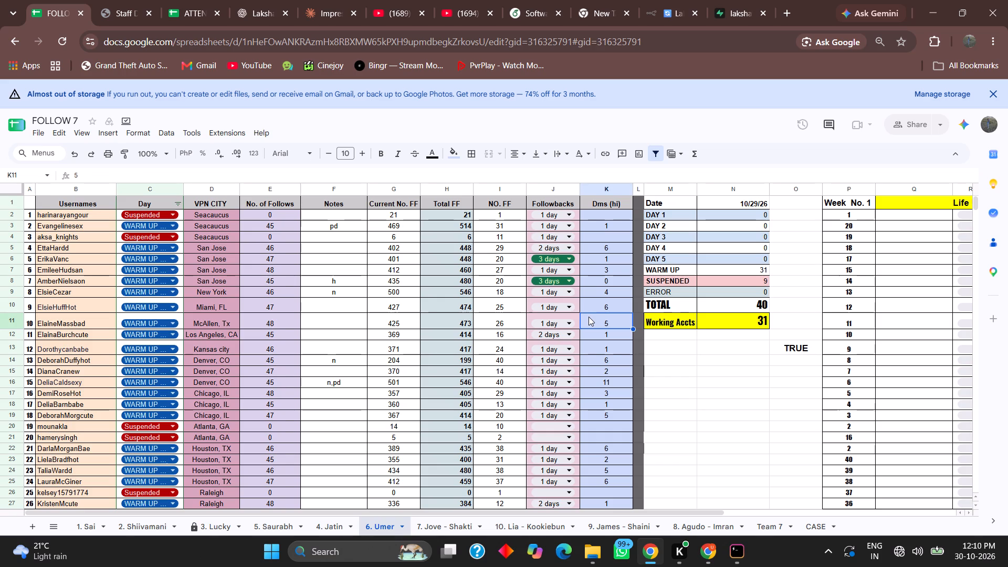
pyautogui.press('2')
pyautogui.press('Left')
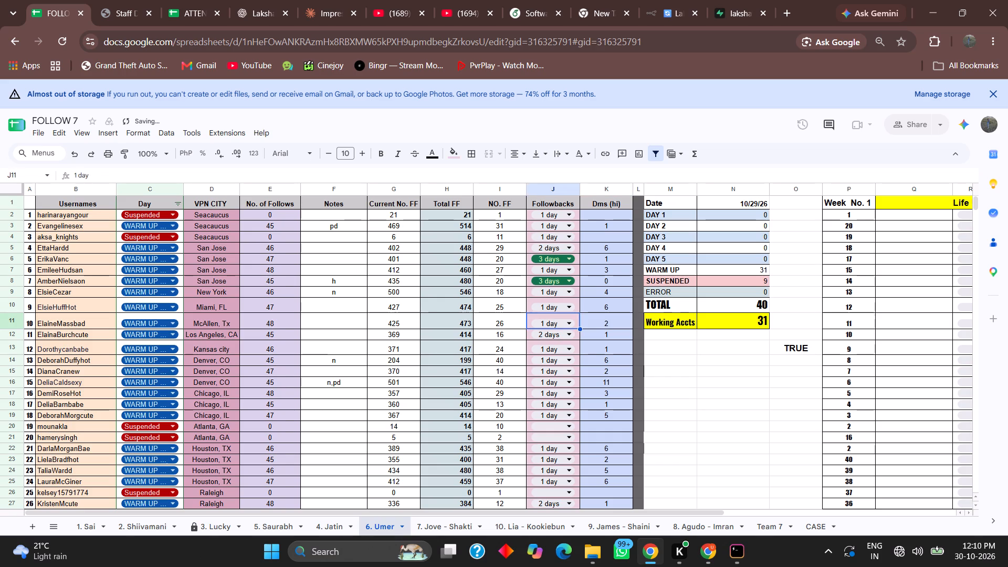
pyautogui.press('Left')
pyautogui.press('Left')
pyautogui.press('Left')
pyautogui.press('Left')
pyautogui.press('Left')
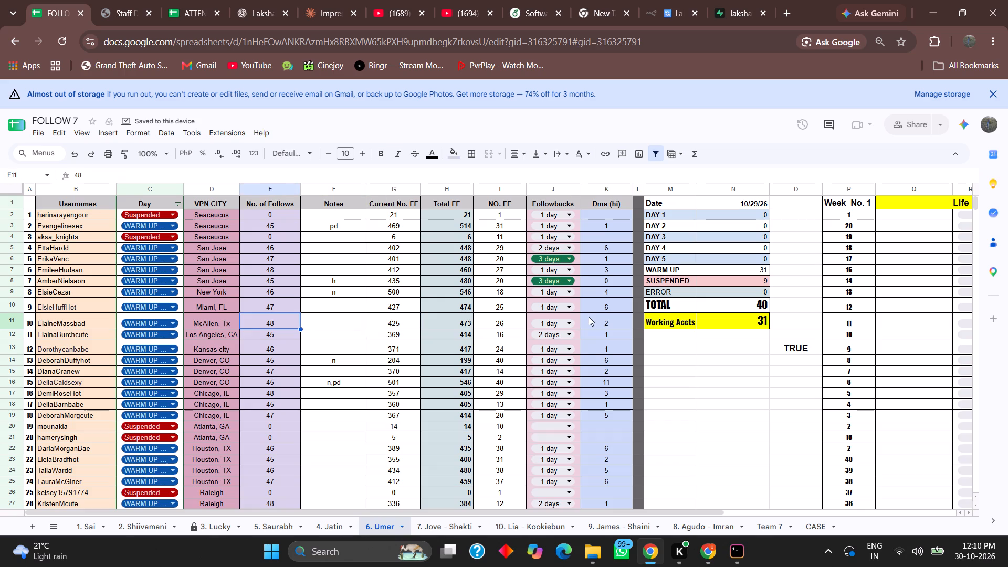
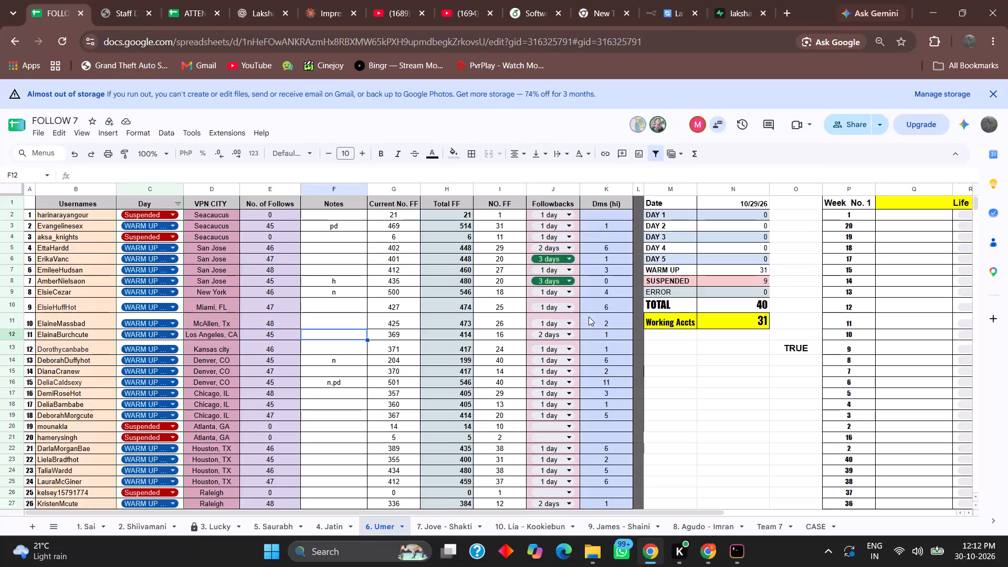
pyautogui.press('Right')
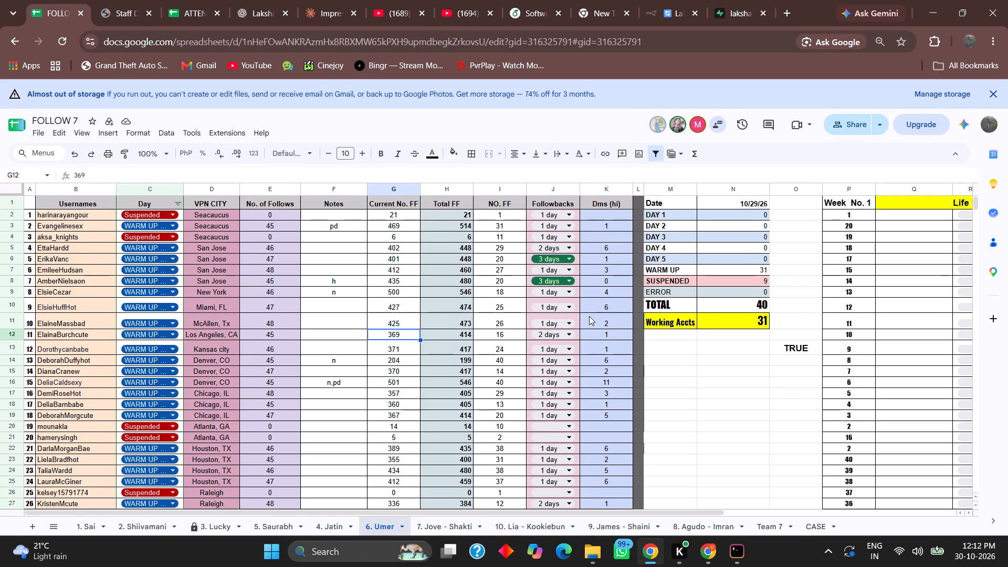
pyautogui.write('409')
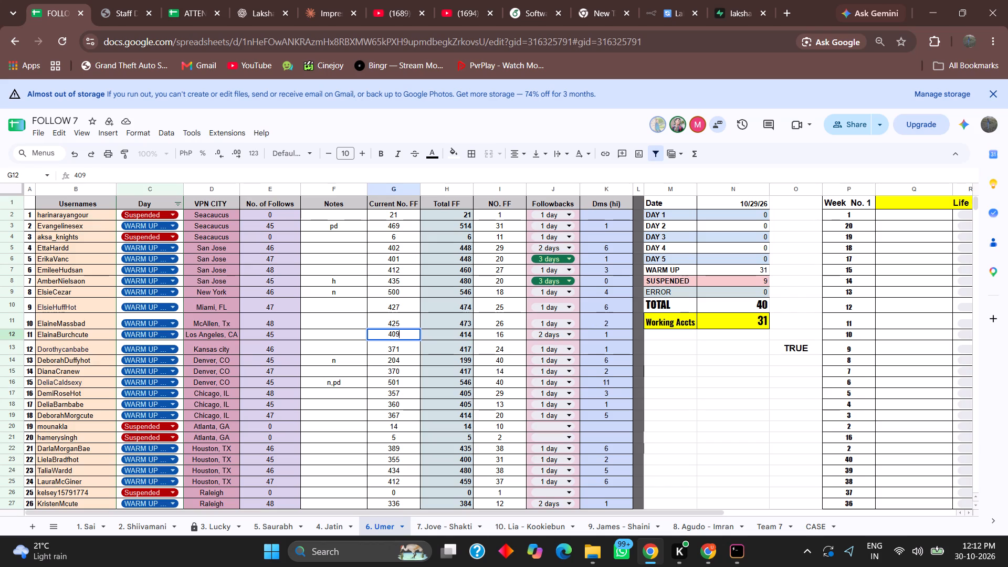
pyautogui.press('Right')
pyautogui.press('Right')
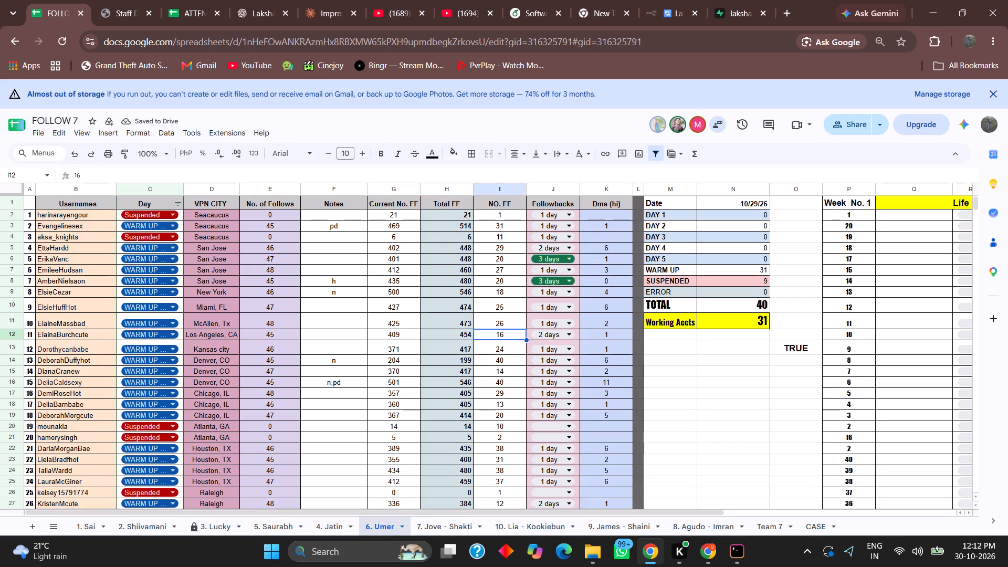
pyautogui.press('Right')
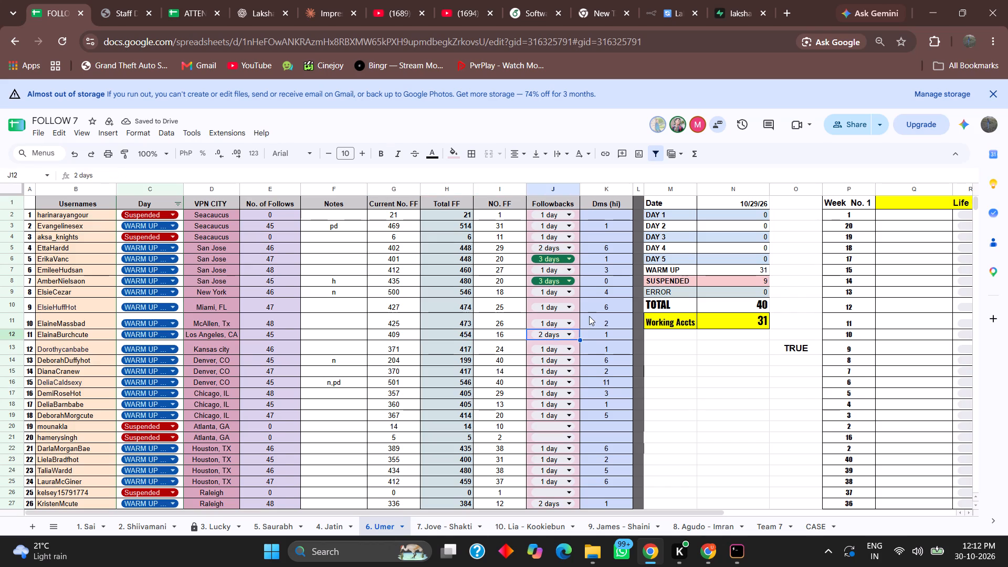
pyautogui.click(560, 336)
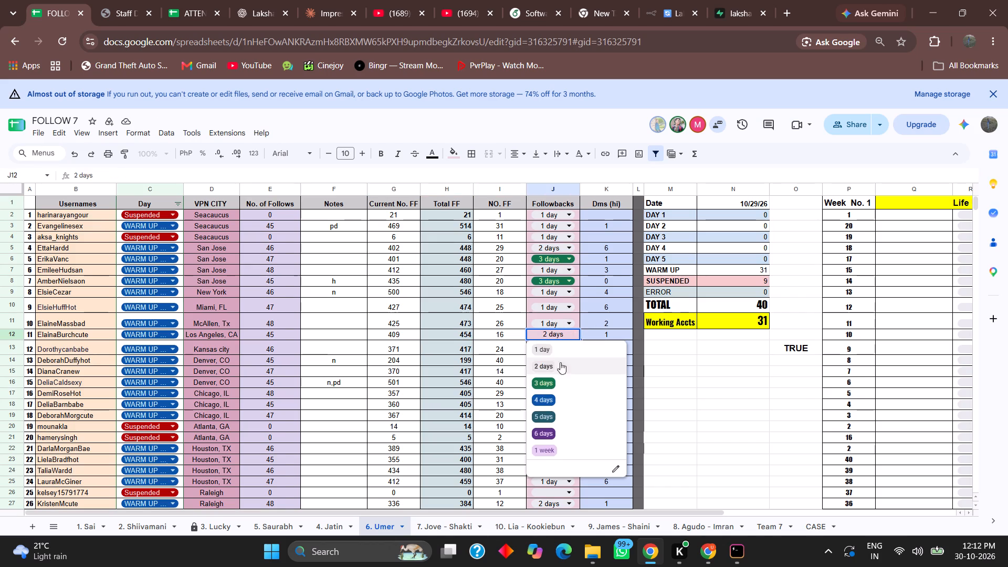
pyautogui.click(561, 388)
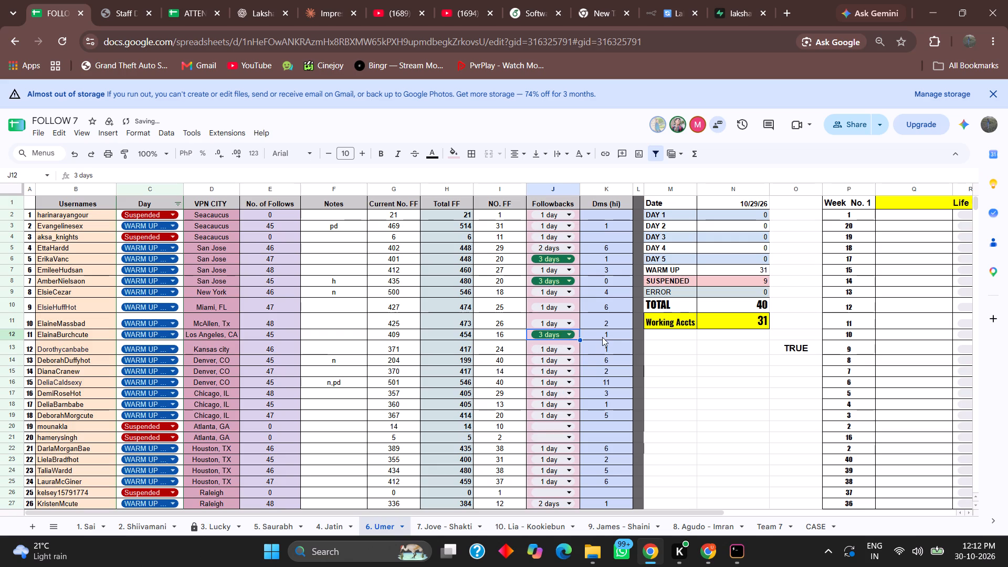
pyautogui.click(602, 337)
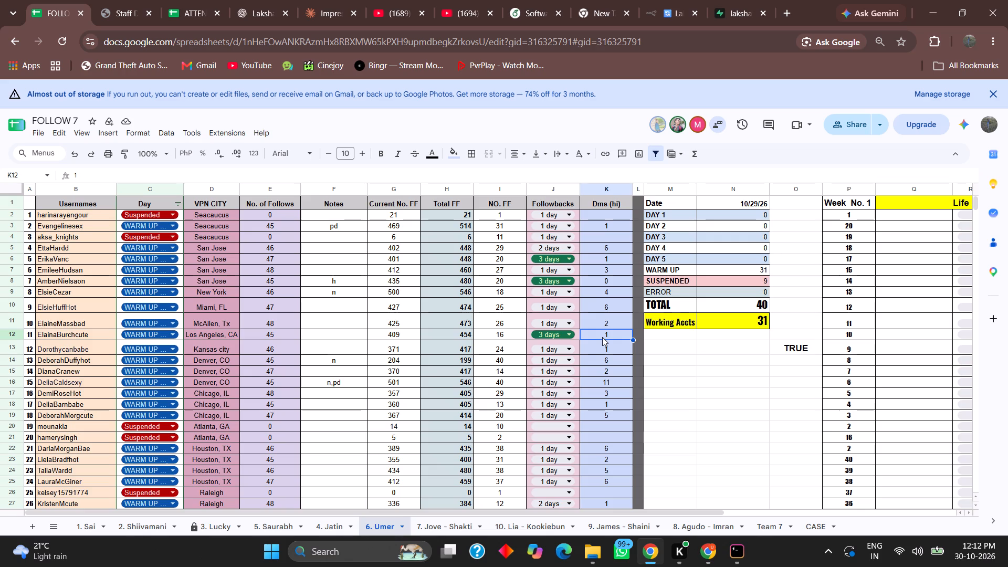
pyautogui.press('Left')
pyautogui.press('Left')
pyautogui.press('Left')
pyautogui.press('Left')
pyautogui.press('Left')
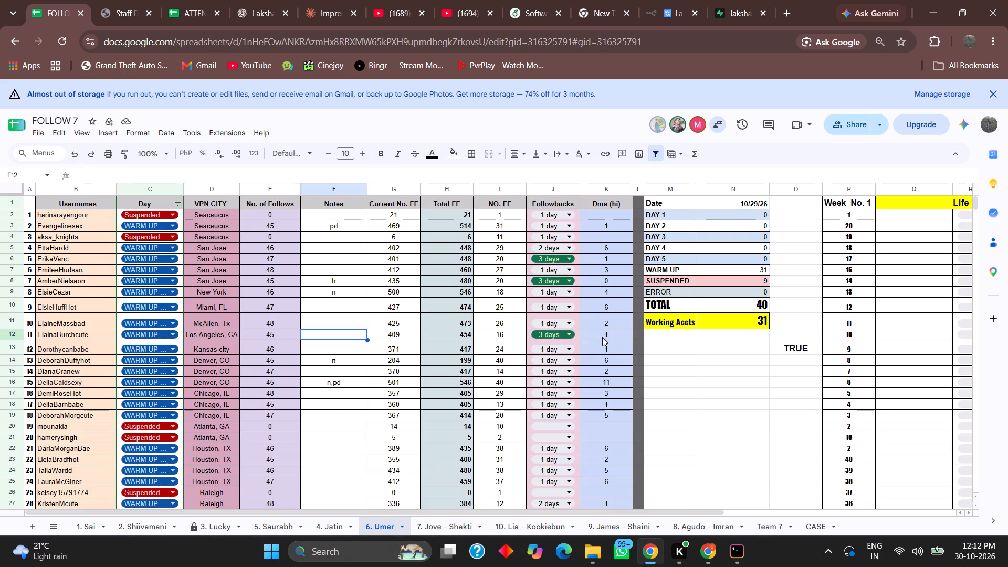
pyautogui.press('Left')
pyautogui.press('Left')
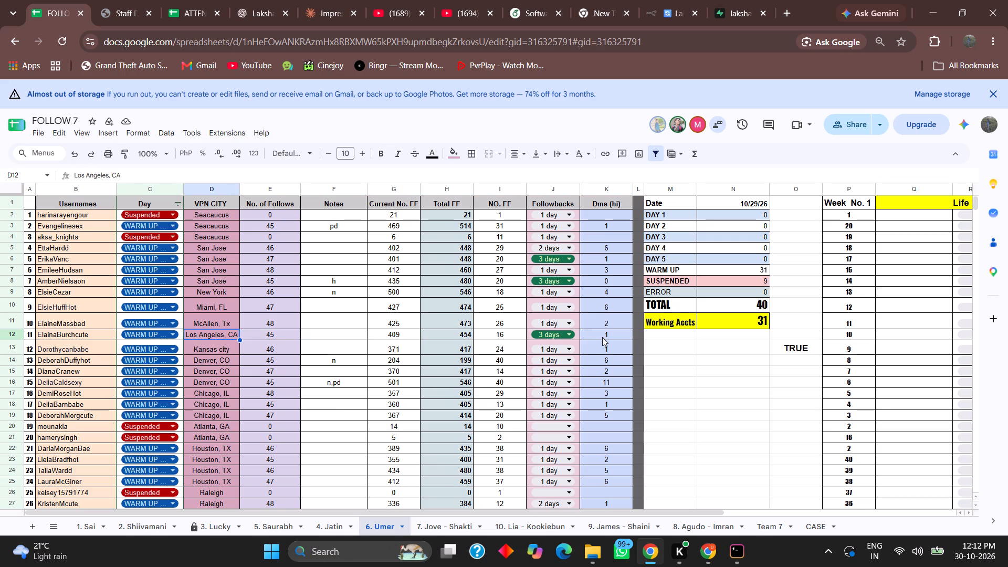
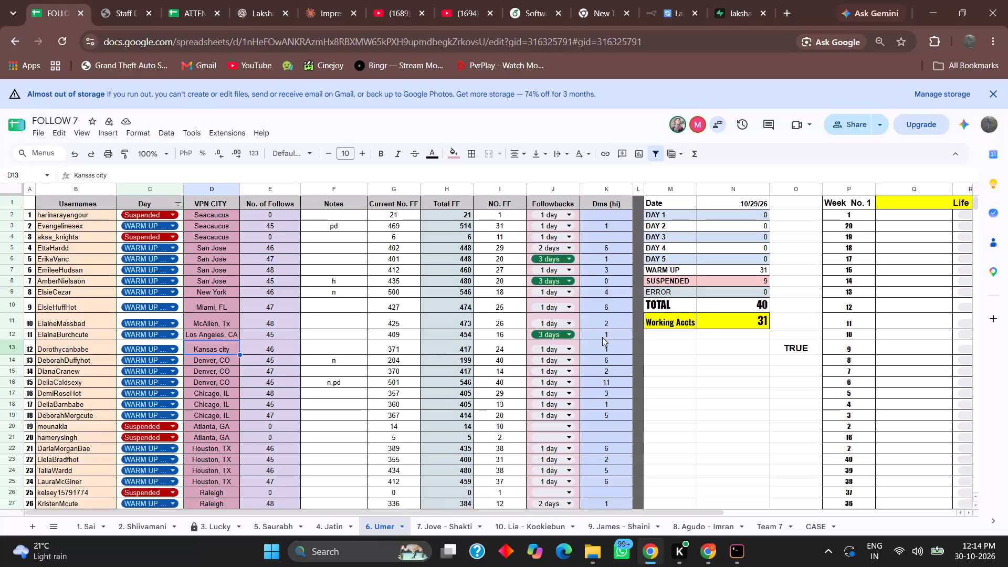
pyautogui.press('Right')
pyautogui.press('Right')
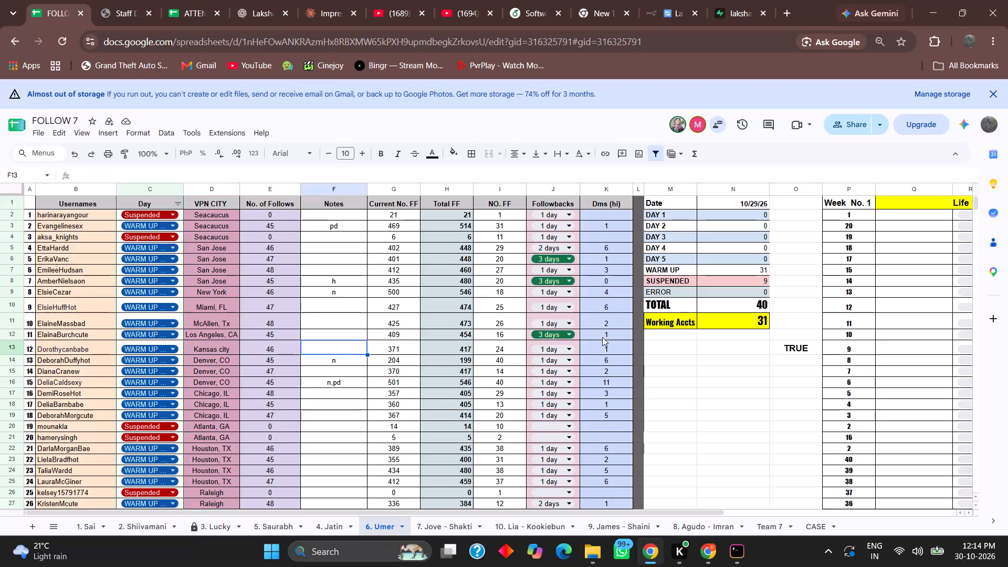
pyautogui.press('Right')
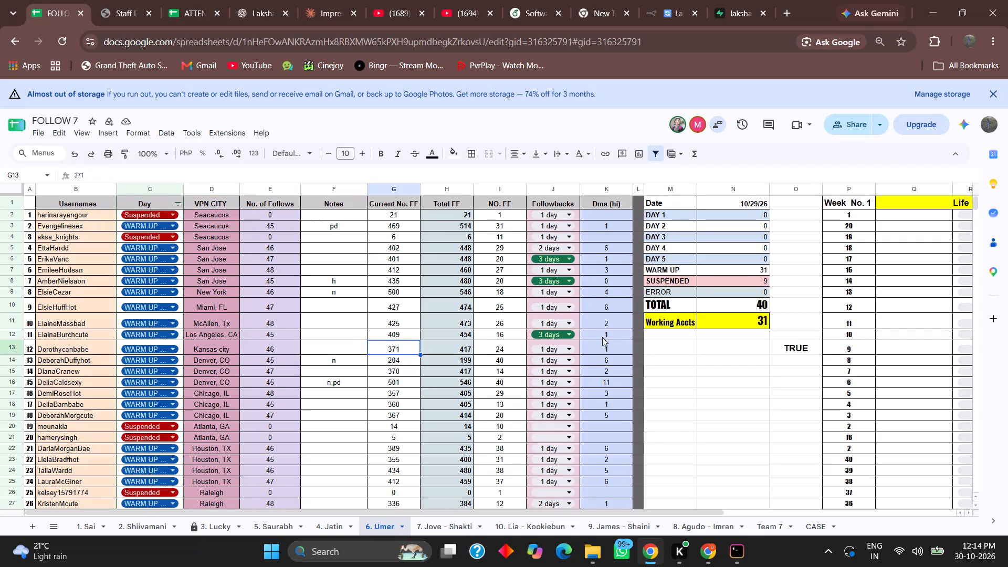
pyautogui.write('417')
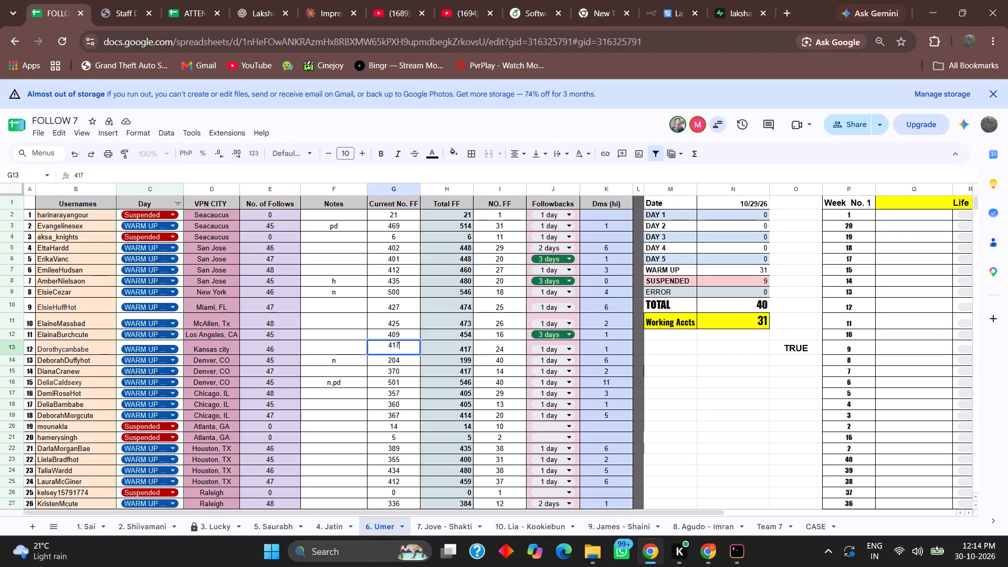
pyautogui.press('Right')
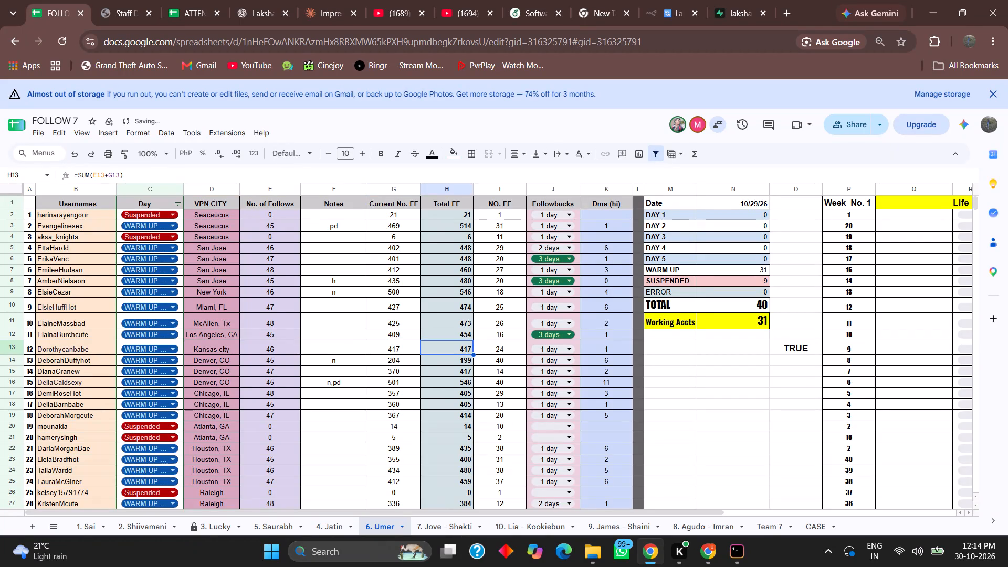
pyautogui.press('Right')
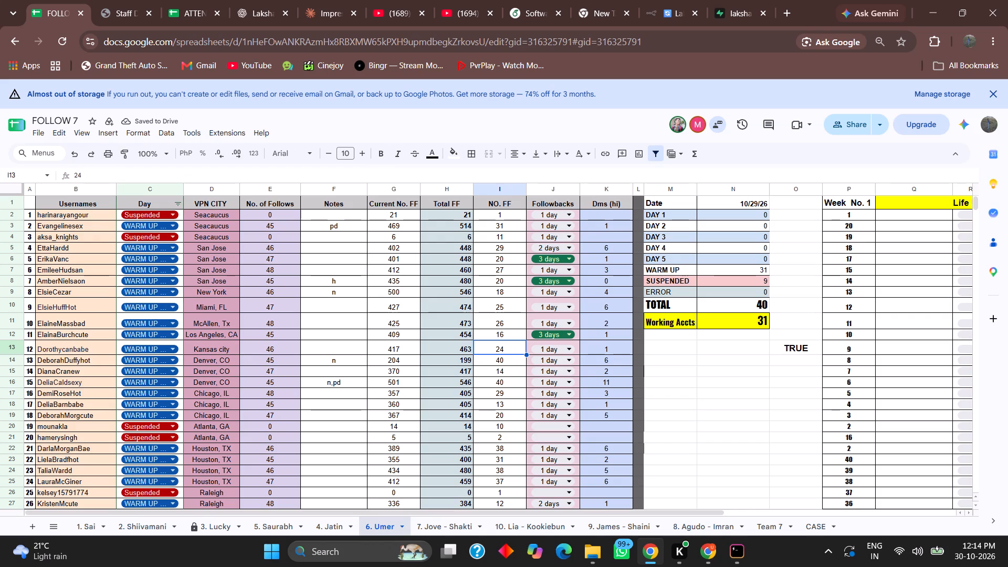
pyautogui.write('31')
pyautogui.press('Right')
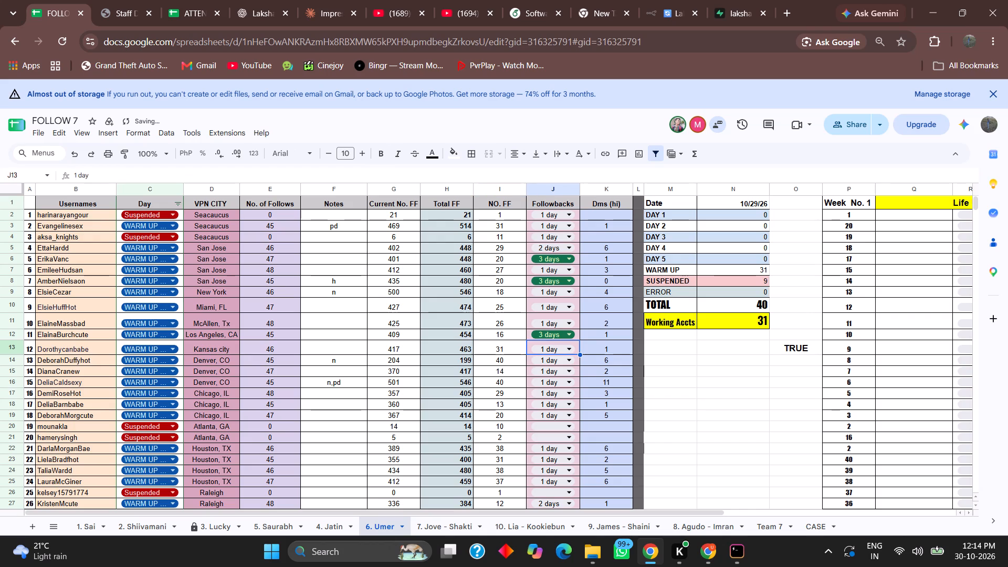
pyautogui.click(617, 342)
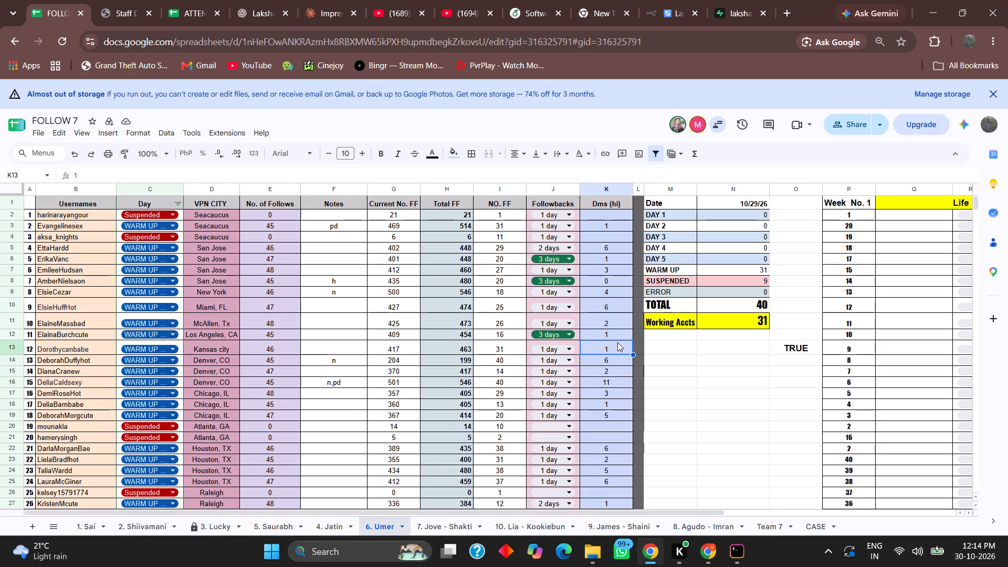
pyautogui.press('6')
pyautogui.press('Left')
pyautogui.press('Left')
pyautogui.press('Left')
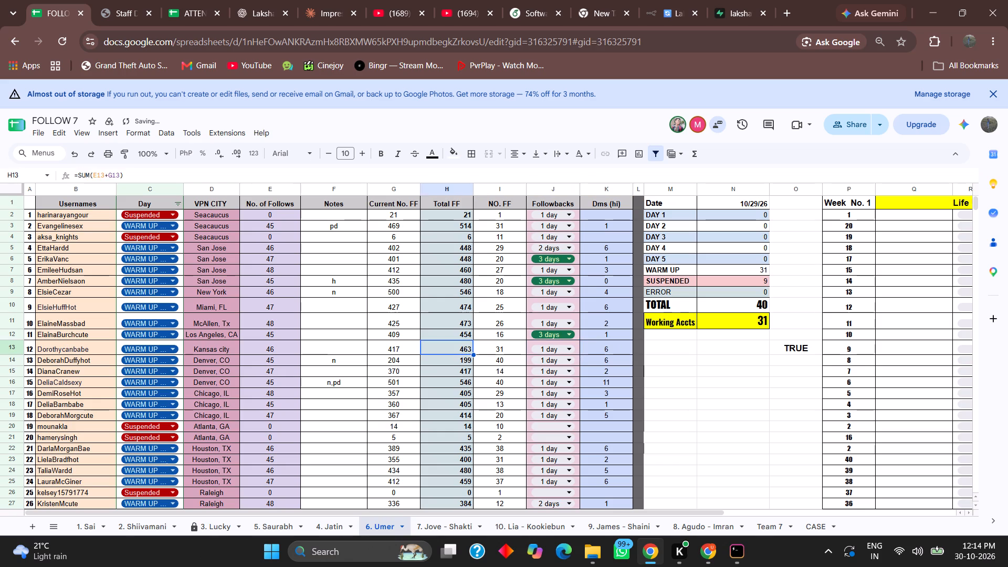
pyautogui.press('Left')
pyautogui.press('Left')
pyautogui.press('Left')
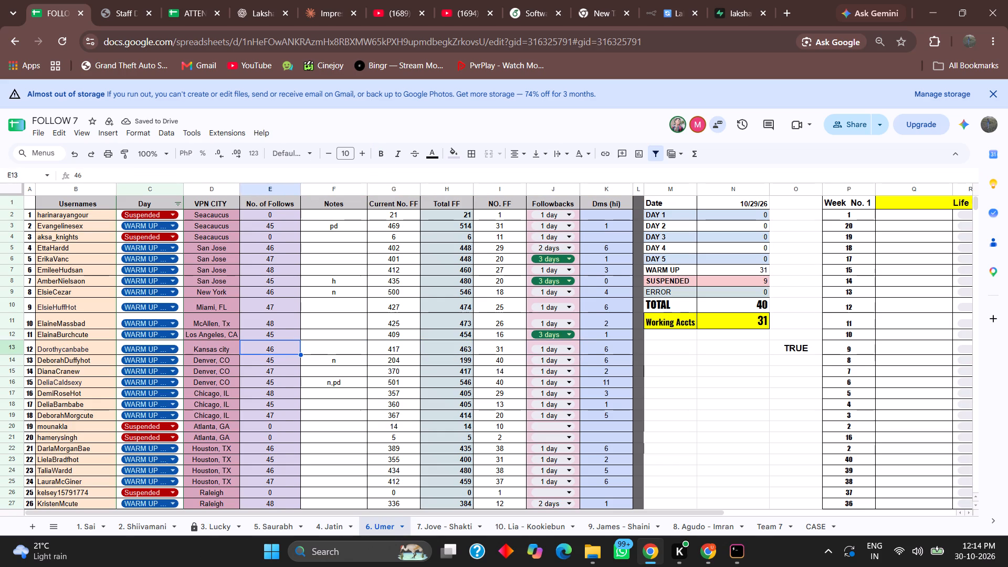
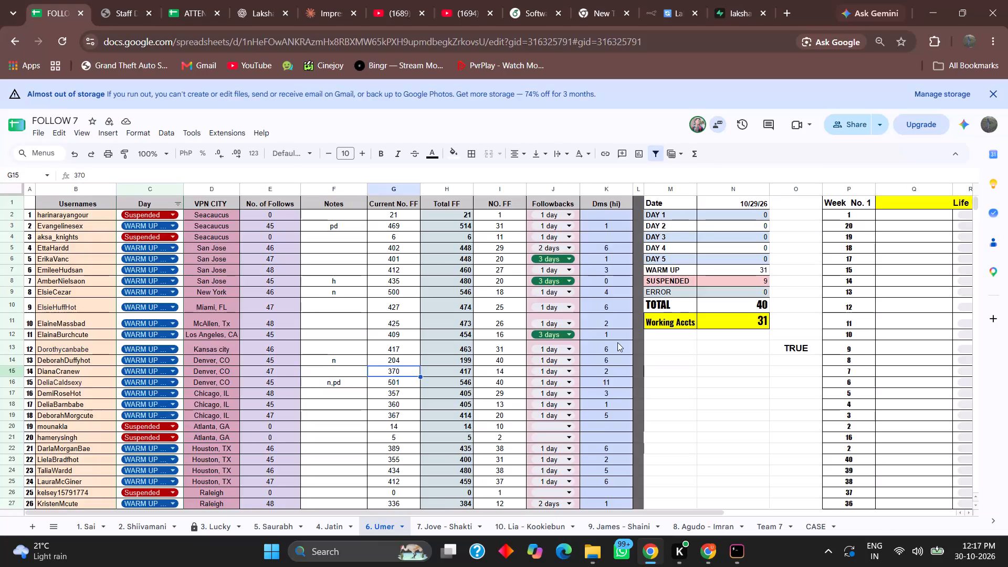
pyautogui.write('415')
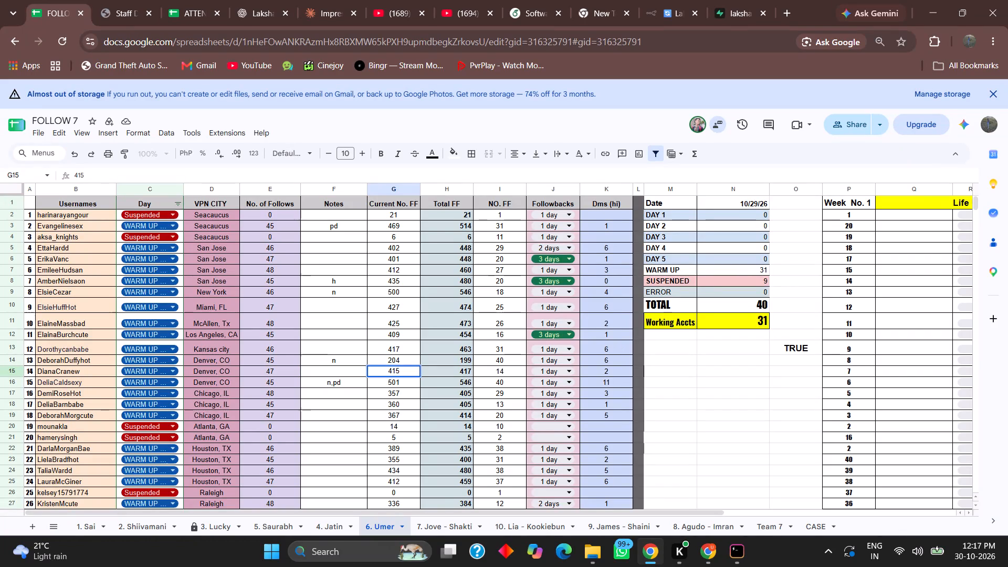
pyautogui.press('Right')
pyautogui.press('Right')
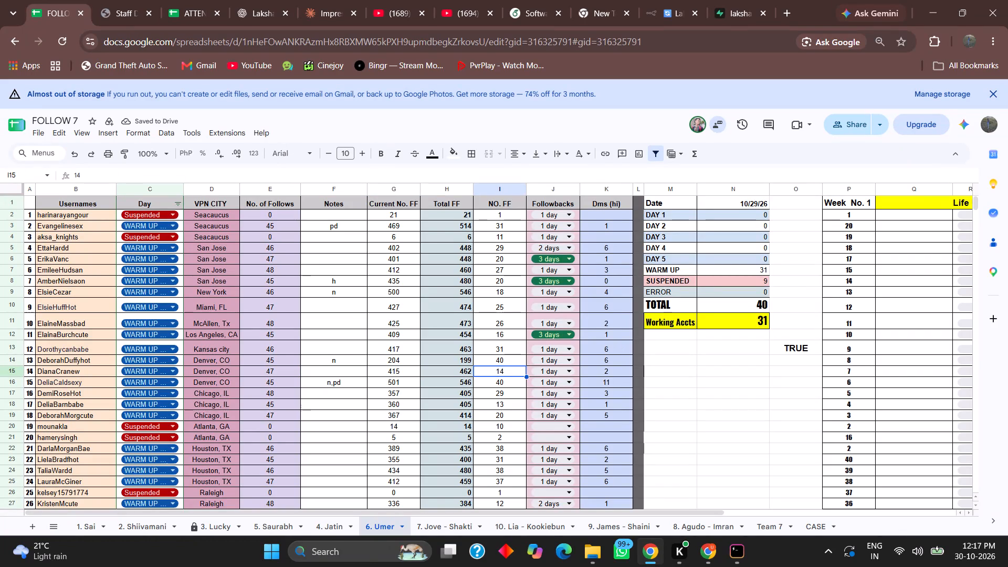
pyautogui.write('15')
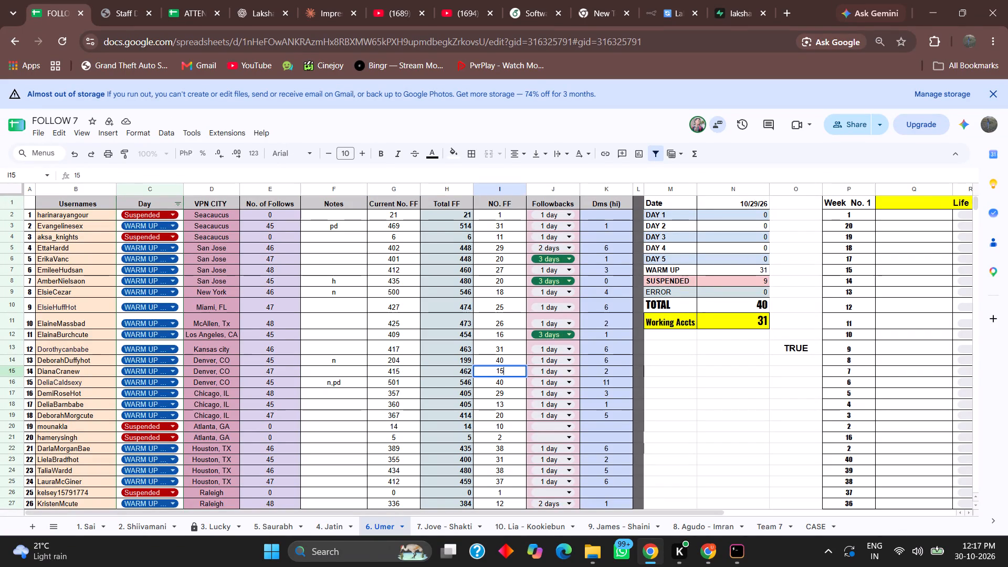
pyautogui.press('Right')
pyautogui.press('Right')
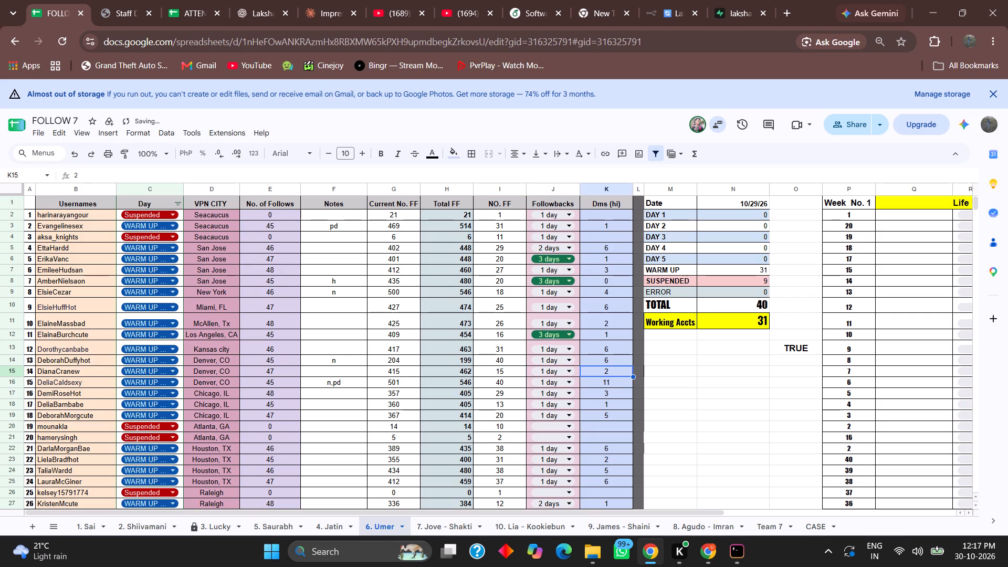
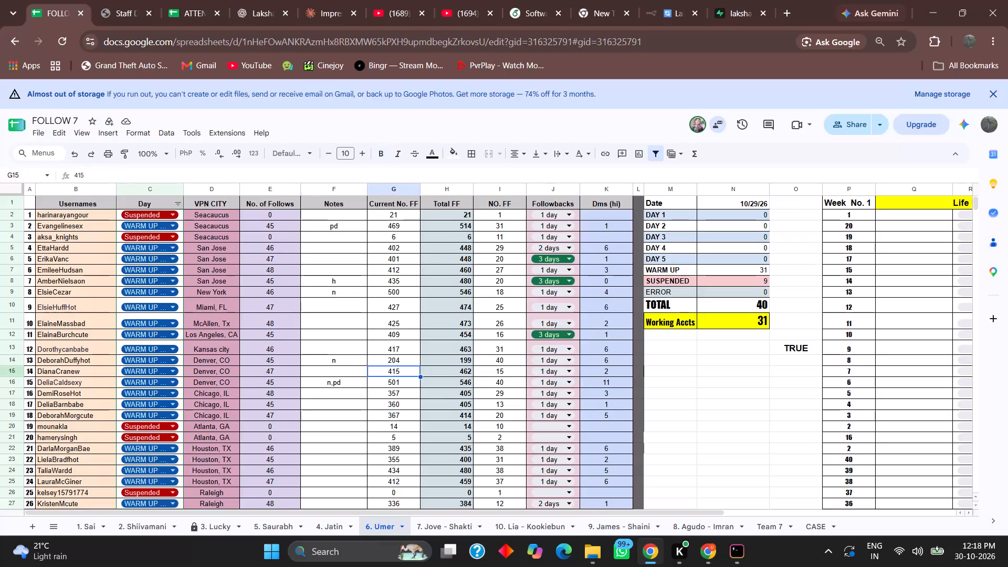
pyautogui.press('Left')
pyautogui.press('Left')
pyautogui.press('Left')
pyautogui.press('Down')
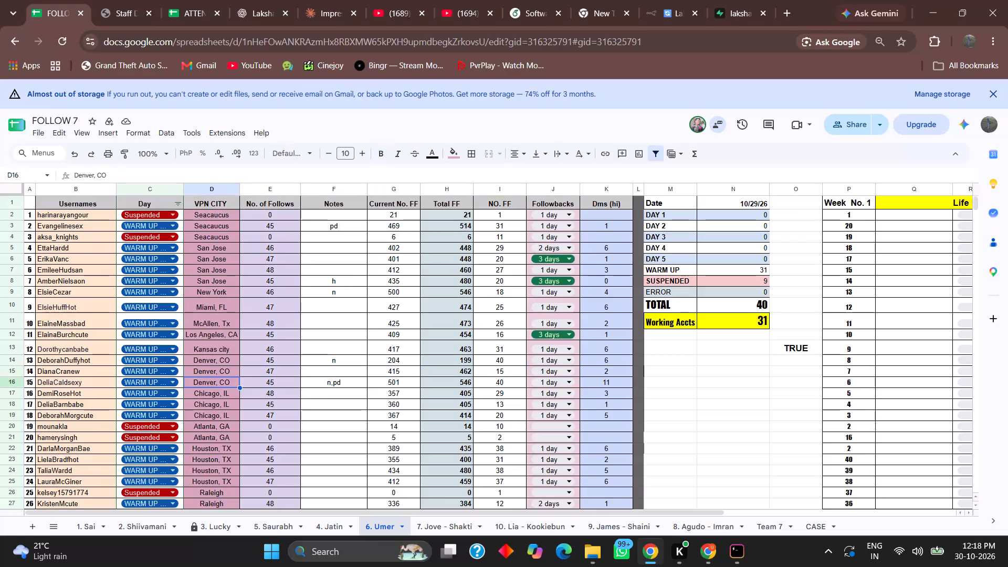
pyautogui.press('Down')
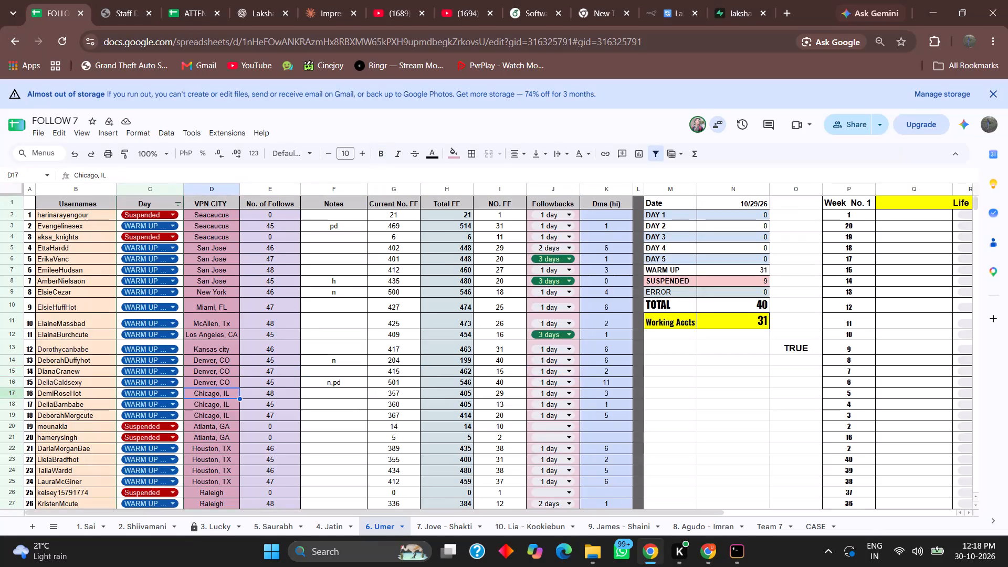
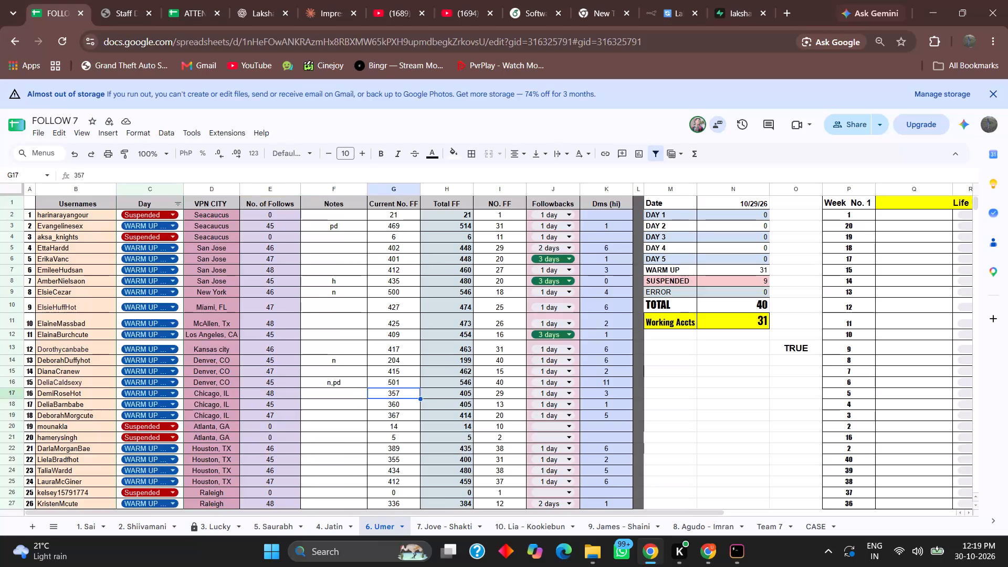
pyautogui.write('399')
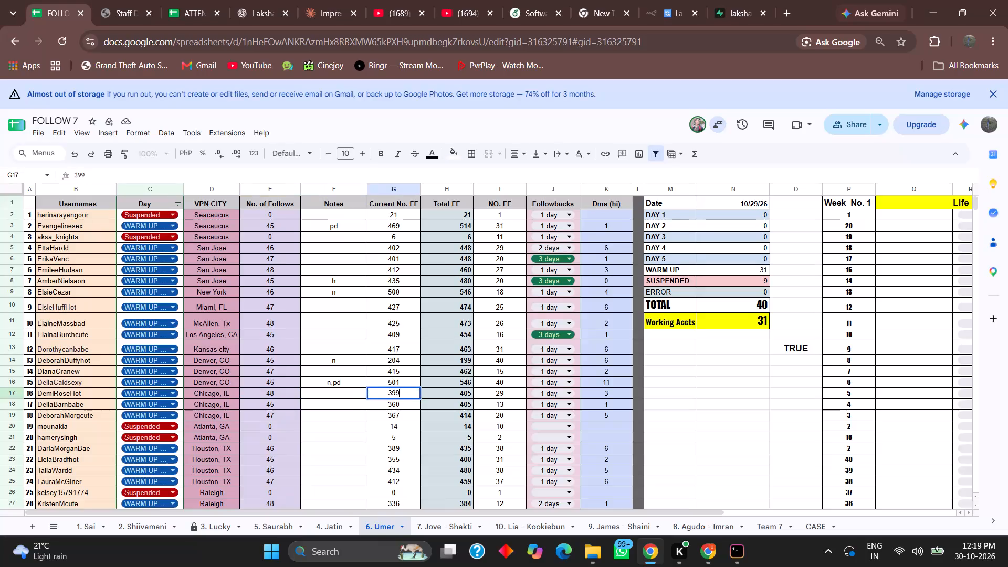
pyautogui.press('Right')
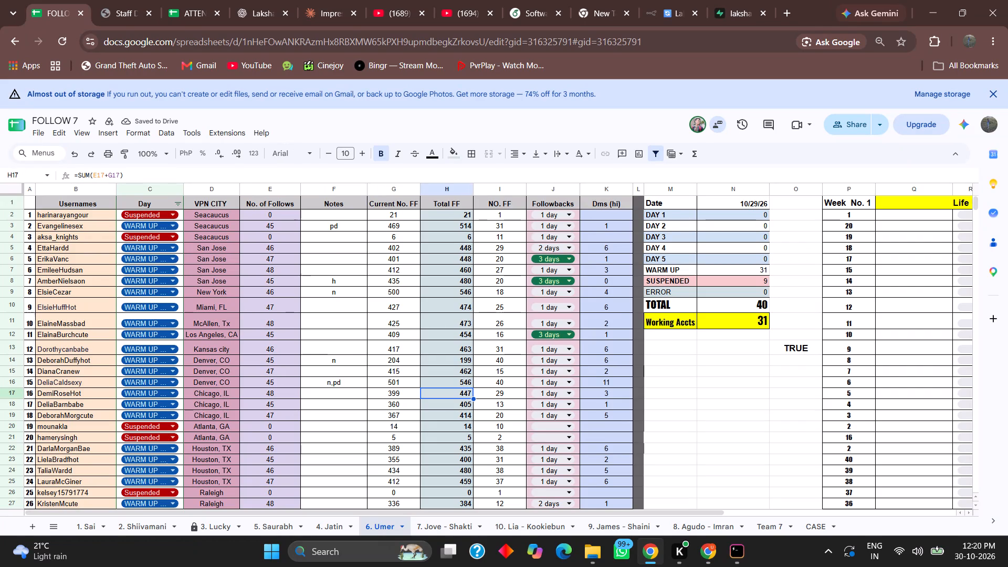
pyautogui.press('Right')
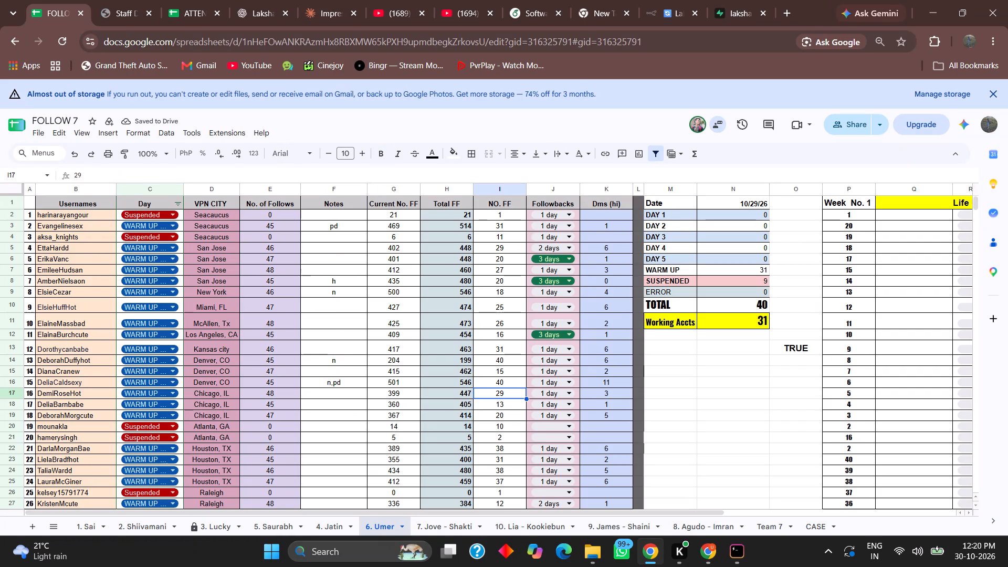
pyautogui.write('40')
pyautogui.press('Right')
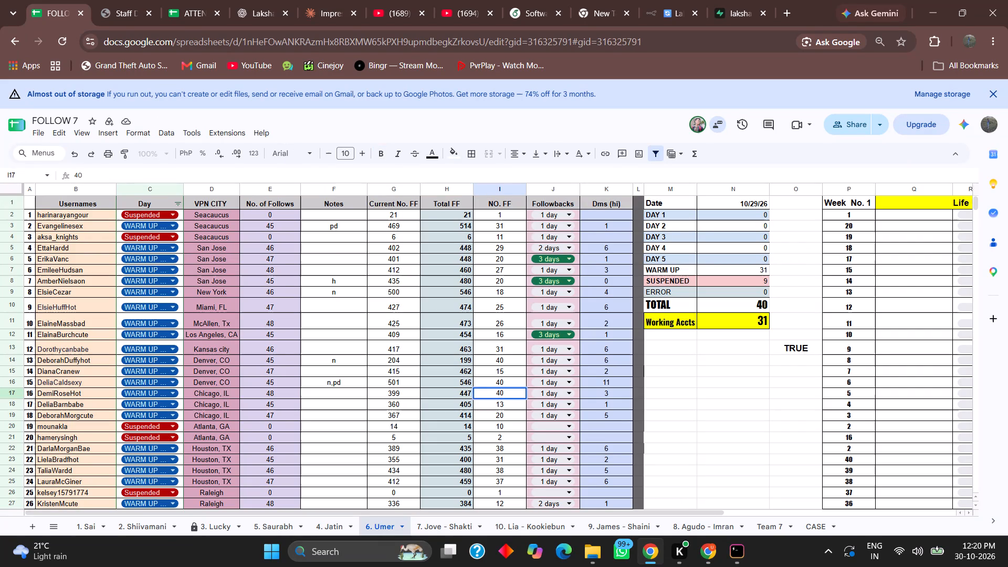
pyautogui.press('Right')
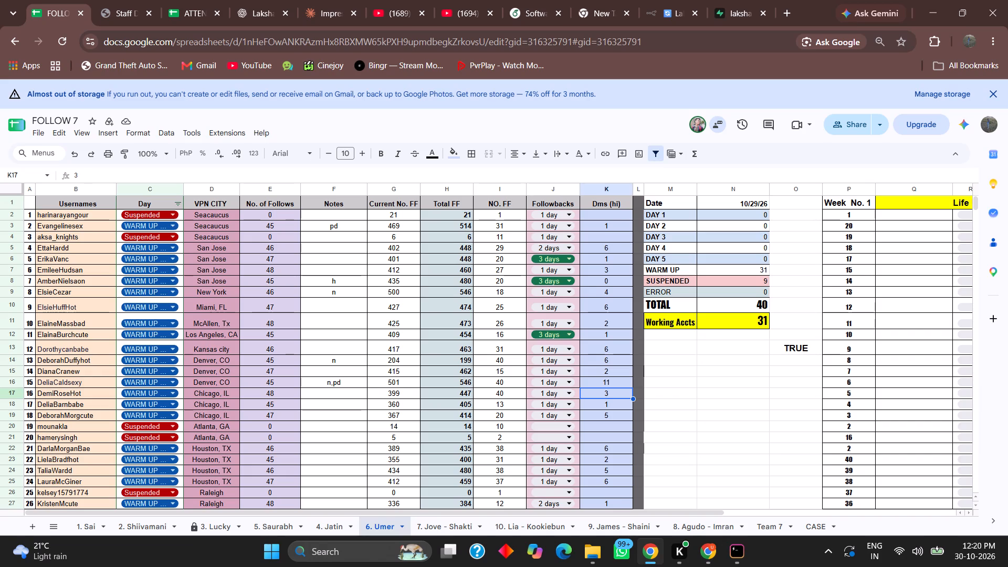
pyautogui.press('4')
pyautogui.press('Left')
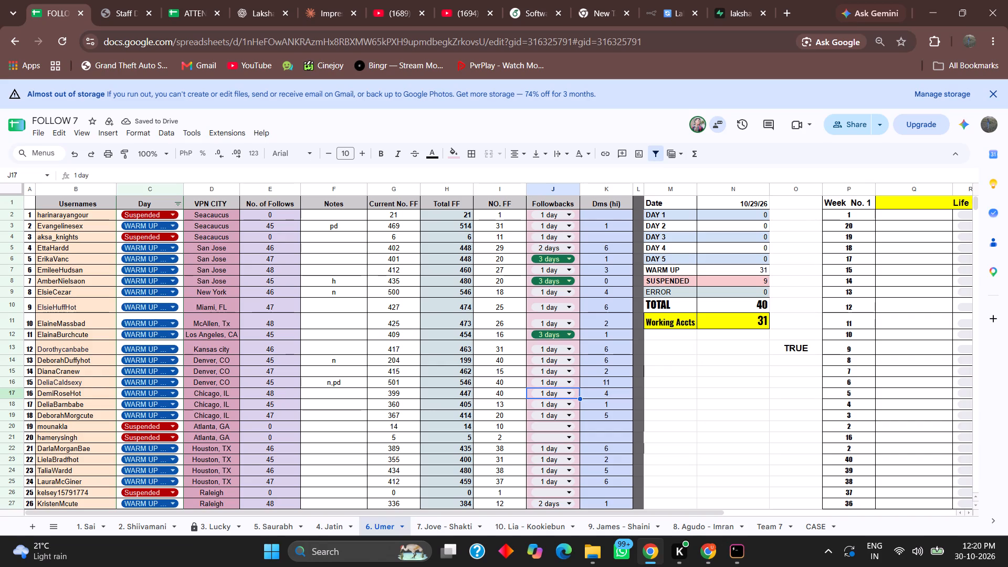
pyautogui.press('Left')
pyautogui.press('Left')
pyautogui.press('Left')
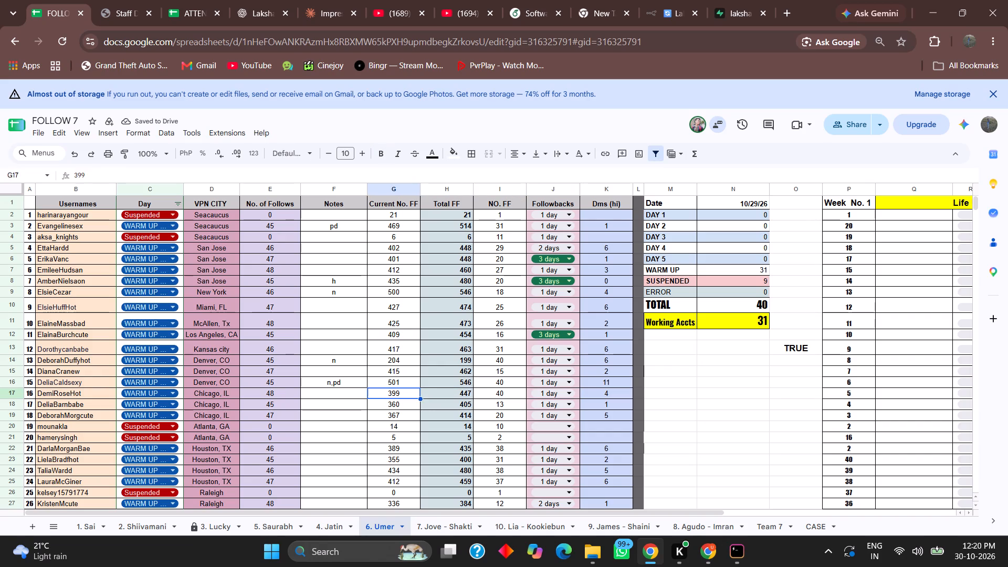
pyautogui.press('Left')
pyautogui.press('Left')
pyautogui.press('Left')
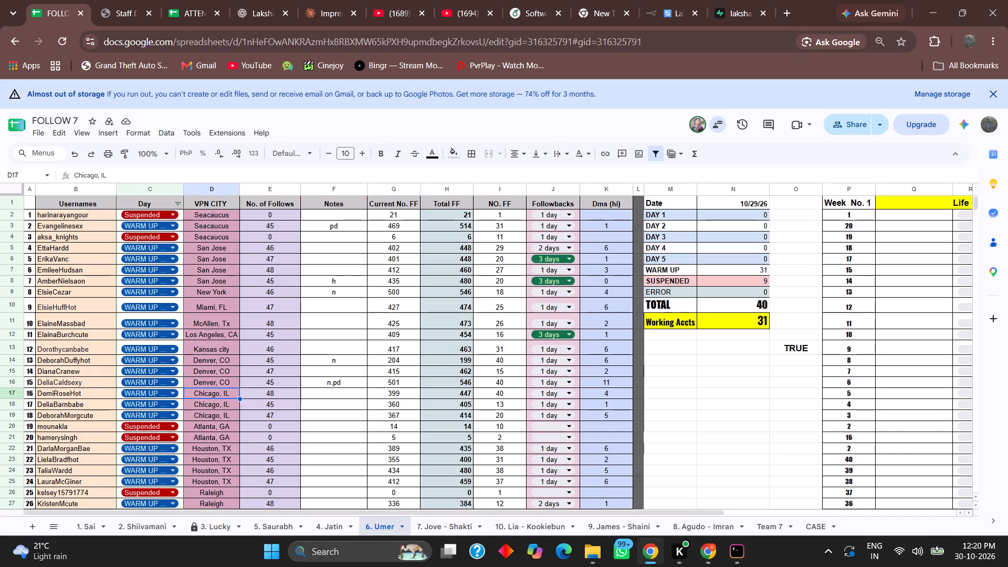
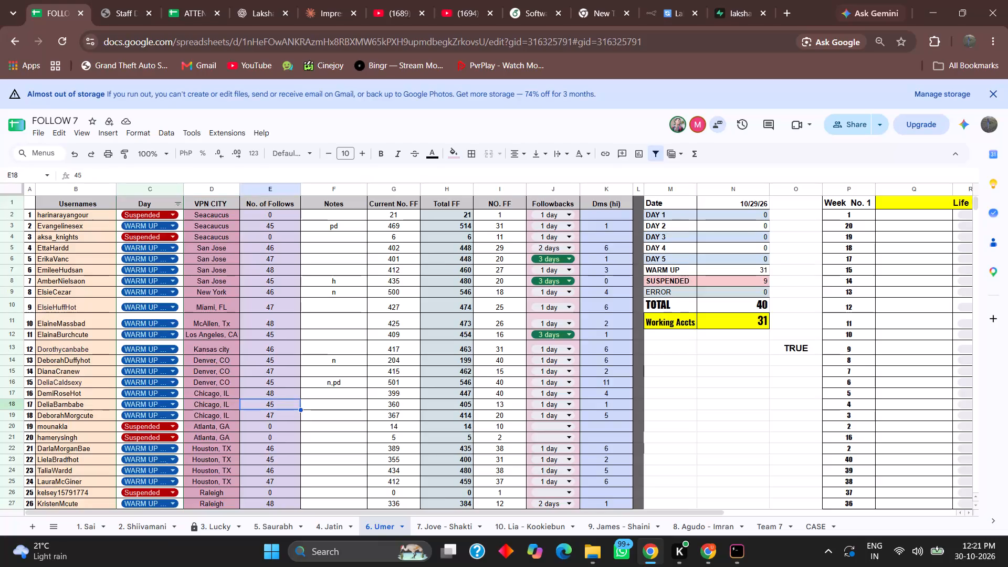
pyautogui.press('Right')
pyautogui.press('Right')
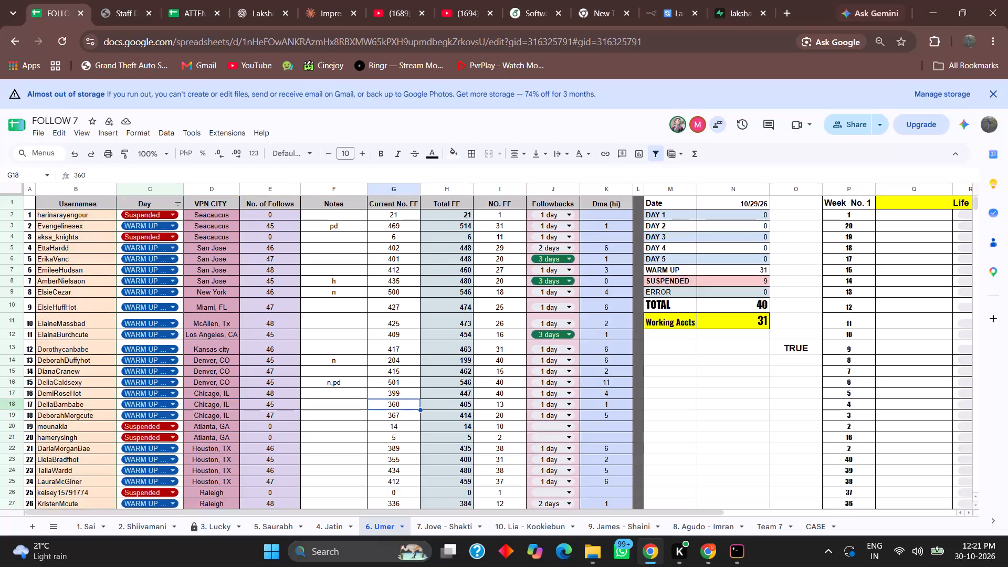
pyautogui.write('405')
pyautogui.press('Right')
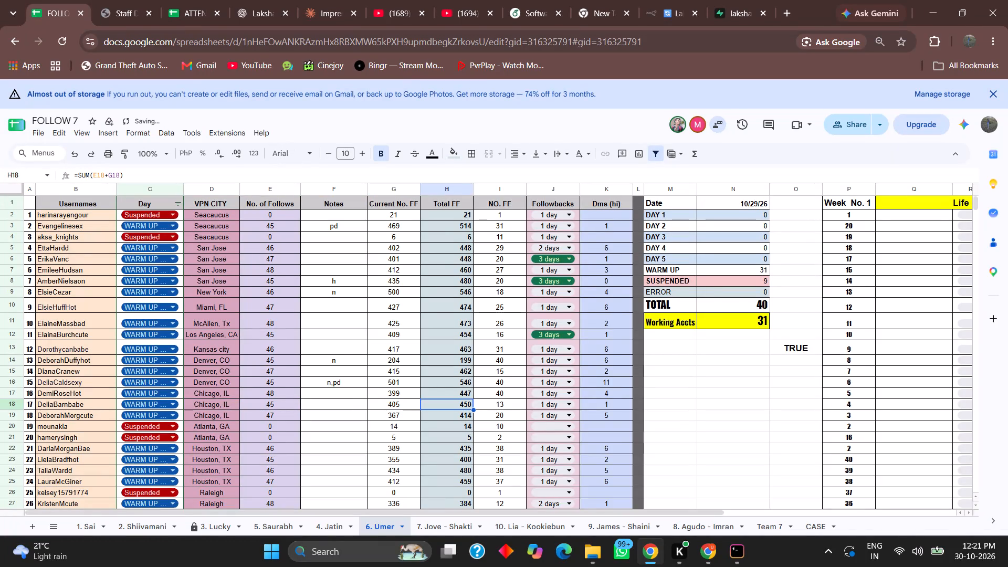
pyautogui.press('Right')
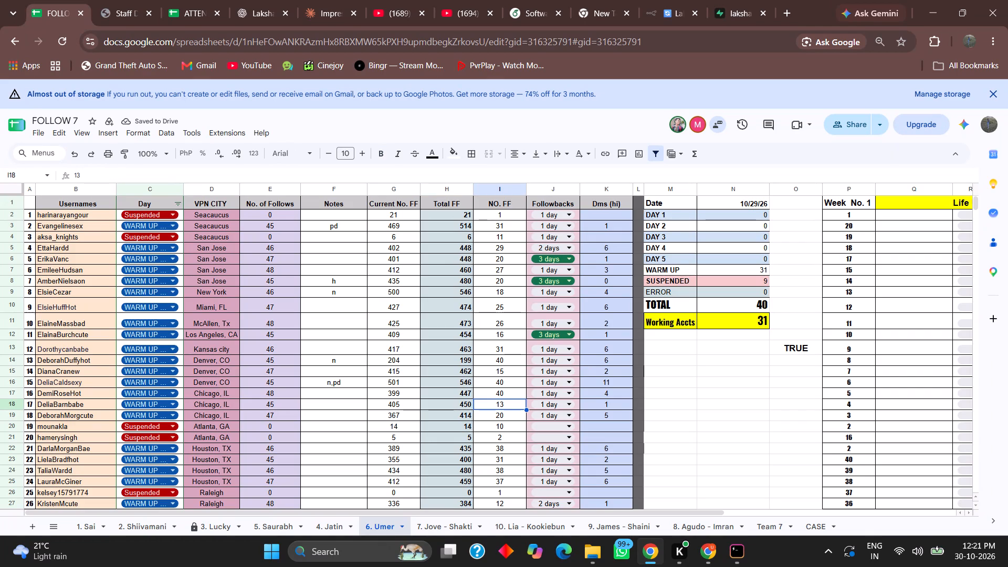
pyautogui.write('14')
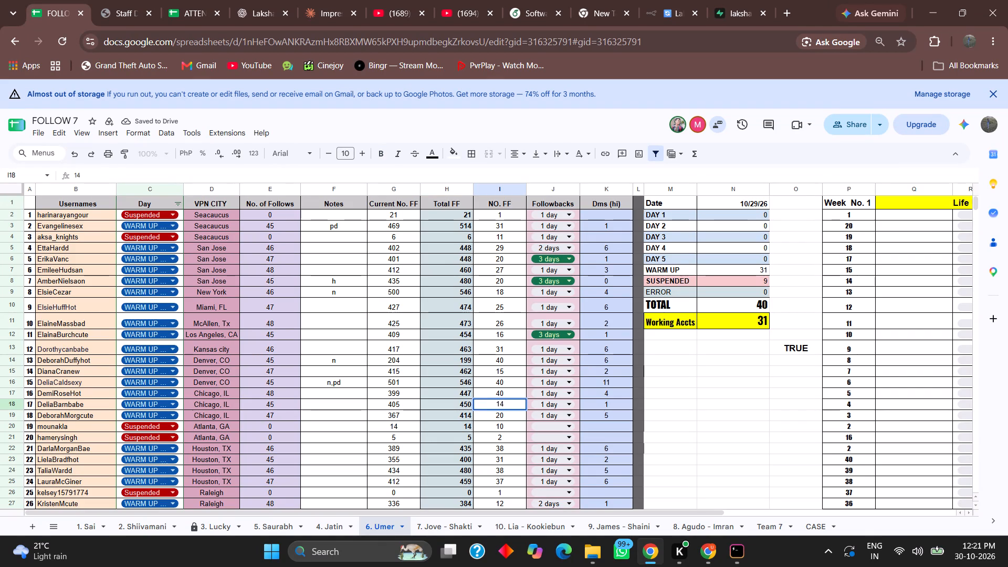
pyautogui.press('Left')
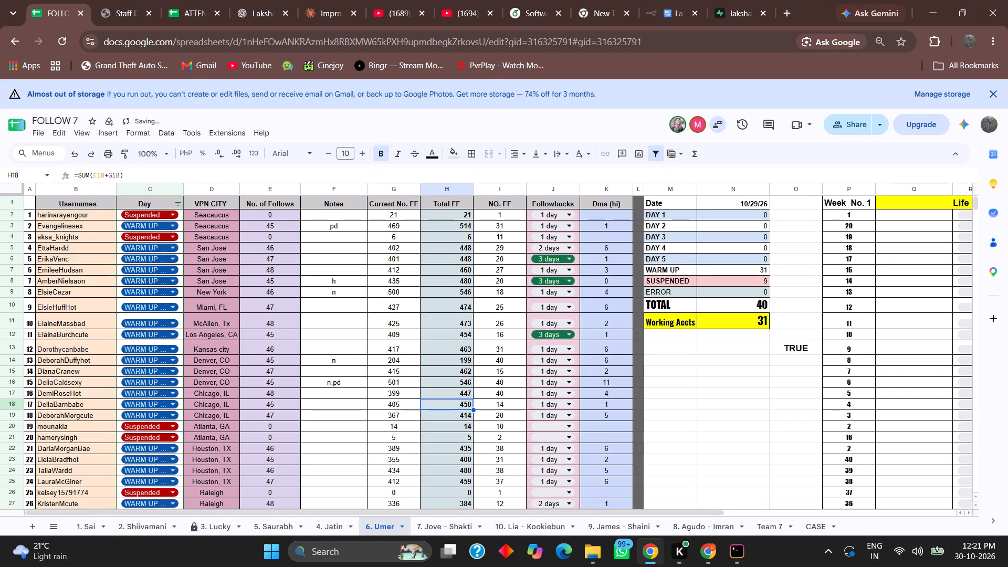
pyautogui.press('Left')
pyautogui.press('Left')
pyautogui.press('Left')
pyautogui.press('Left')
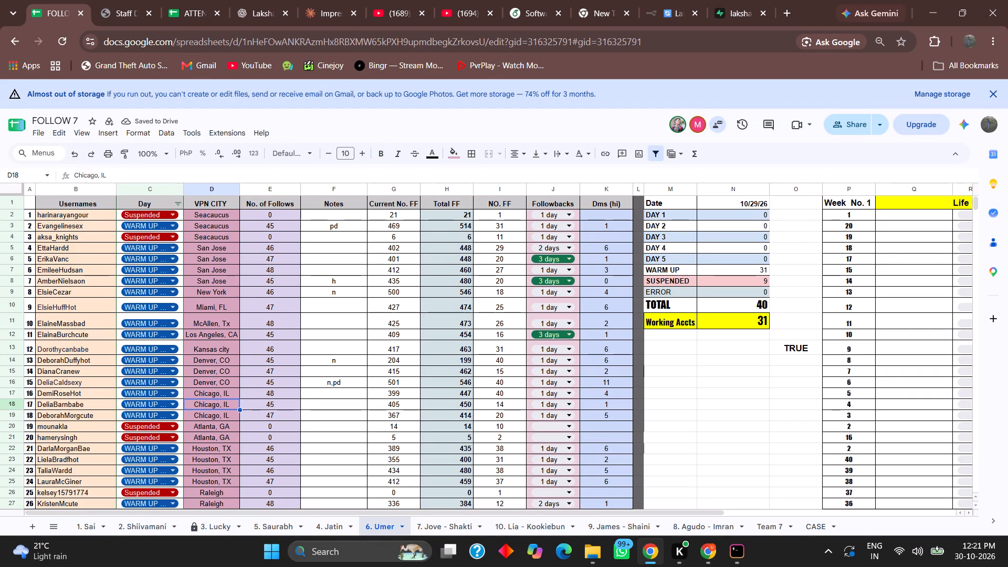
pyautogui.press('Left')
pyautogui.press('Right')
pyautogui.press('Down')
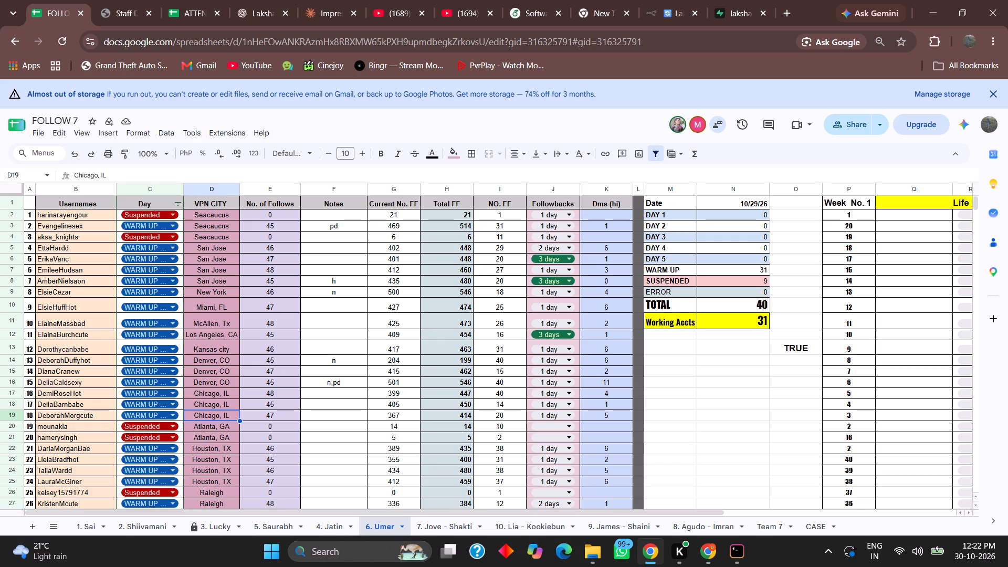
pyautogui.press('Right')
pyautogui.press('Right')
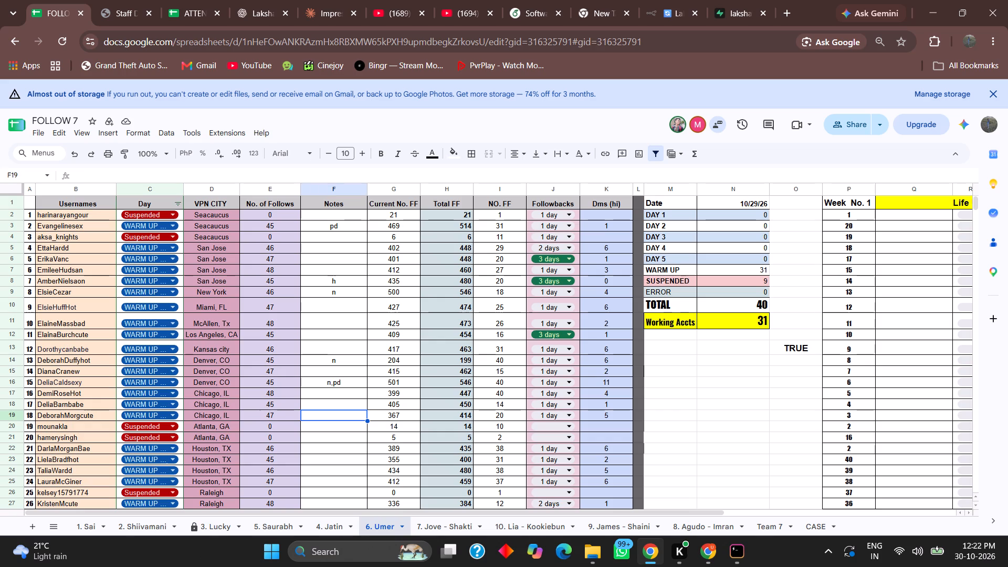
pyautogui.press('Right')
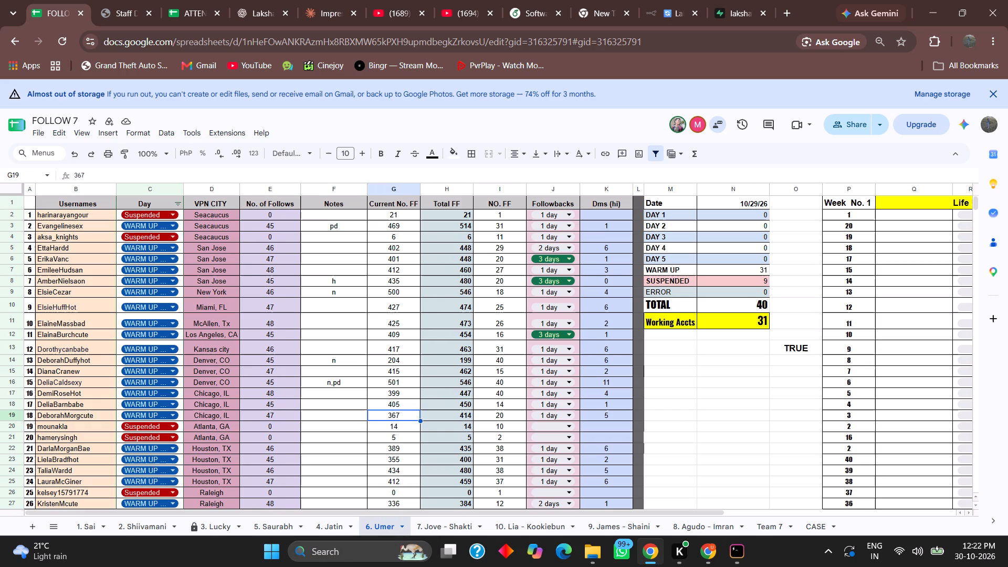
pyautogui.press('Right')
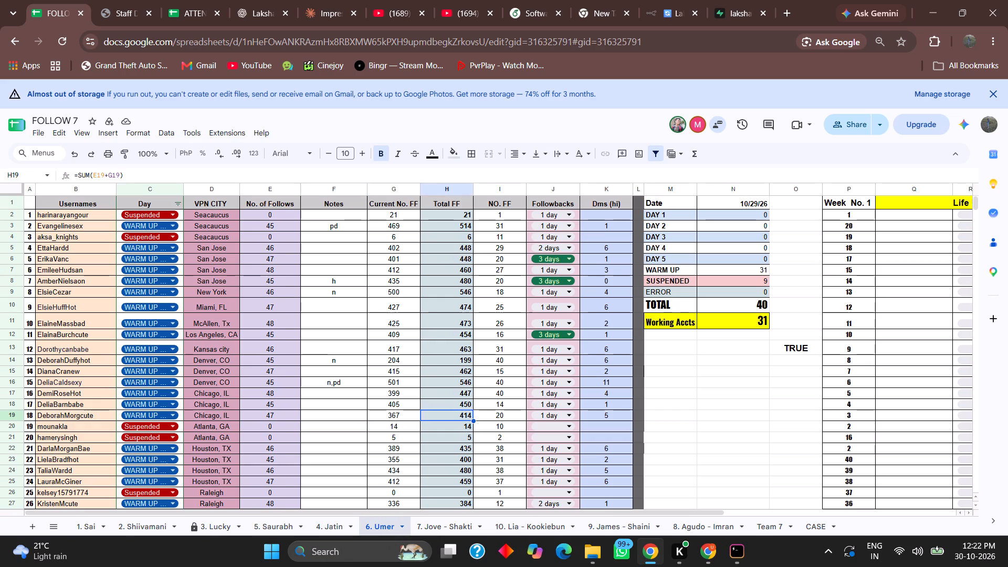
pyautogui.write('412')
pyautogui.press('Right')
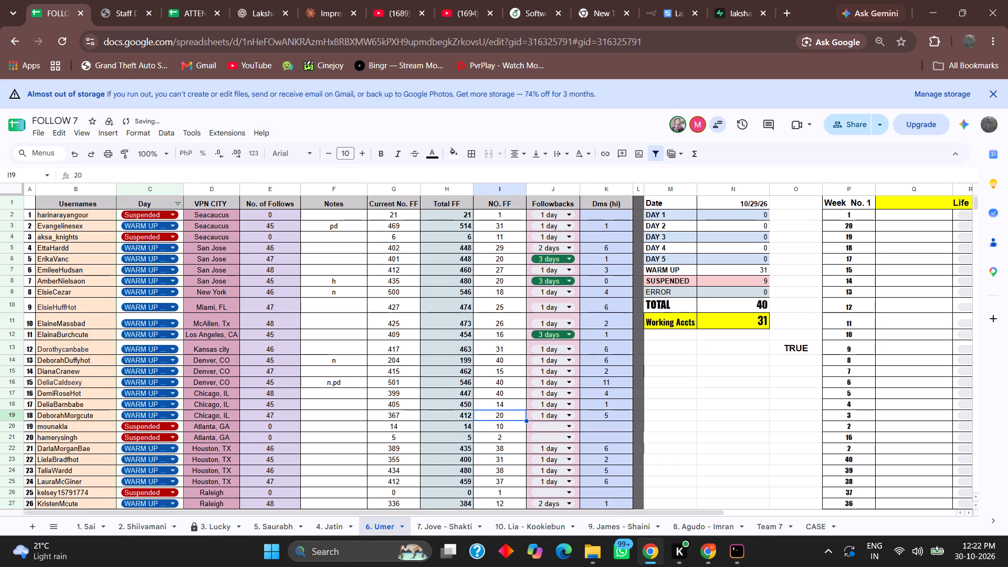
pyautogui.write('21')
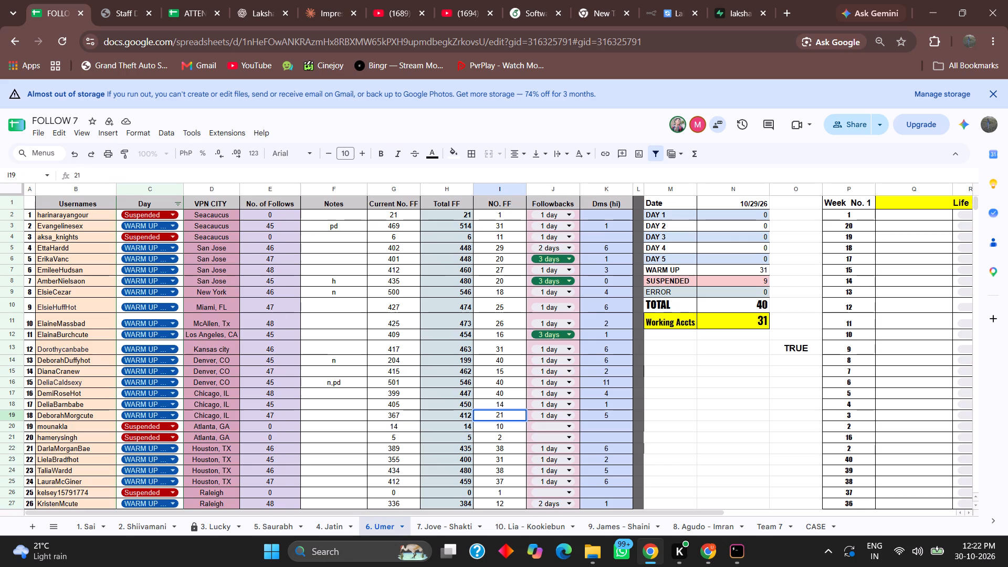
pyautogui.press('Right')
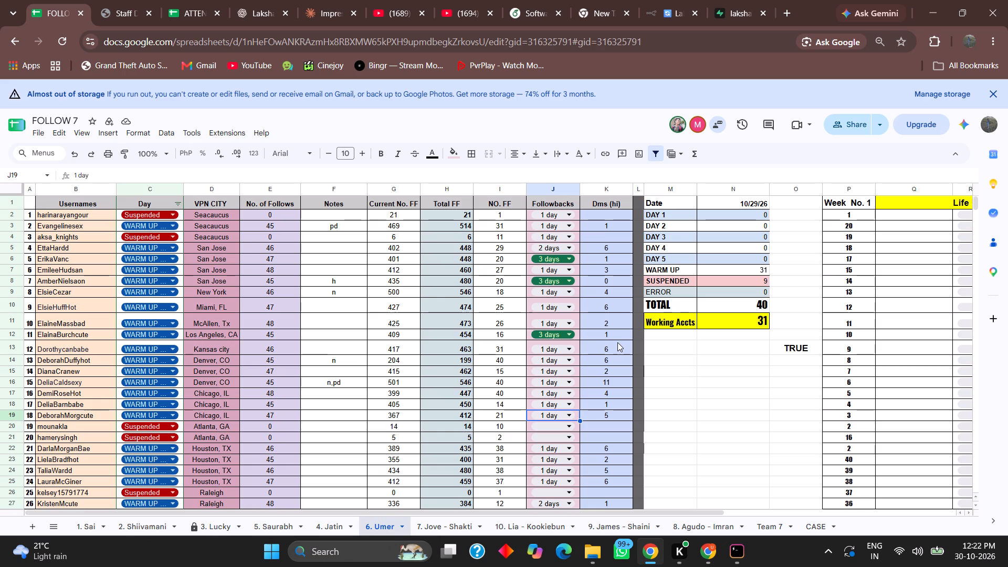
pyautogui.press('Right')
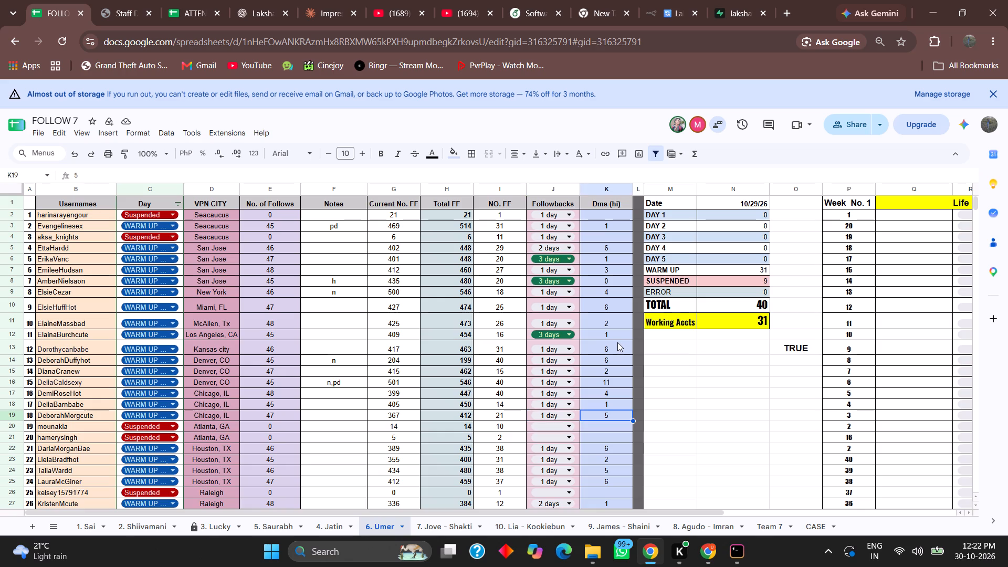
pyautogui.press('2')
pyautogui.press('Left')
pyautogui.press('Left')
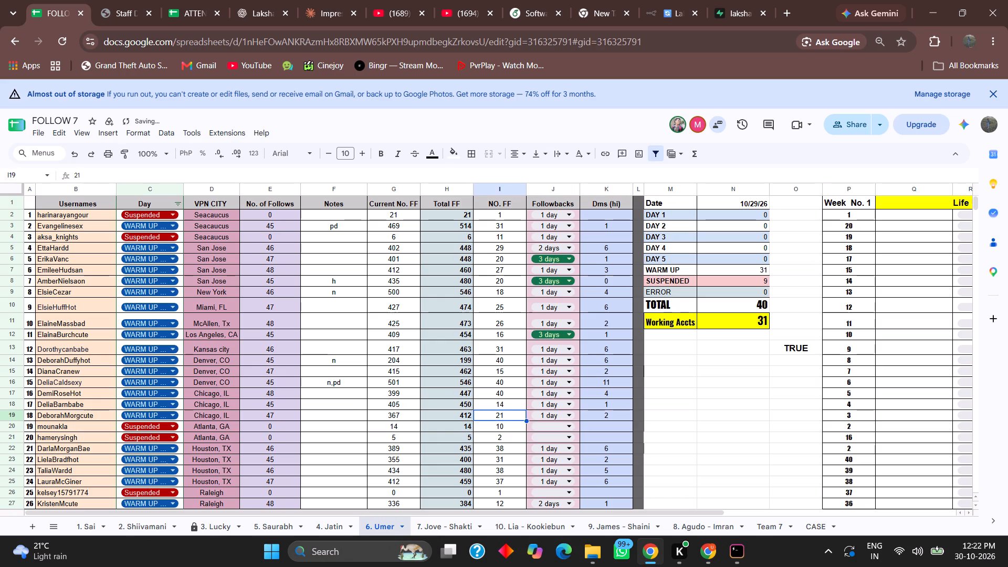
pyautogui.press('Left')
pyautogui.press('Left')
pyautogui.press('Left')
pyautogui.press('Left')
pyautogui.press('Left')
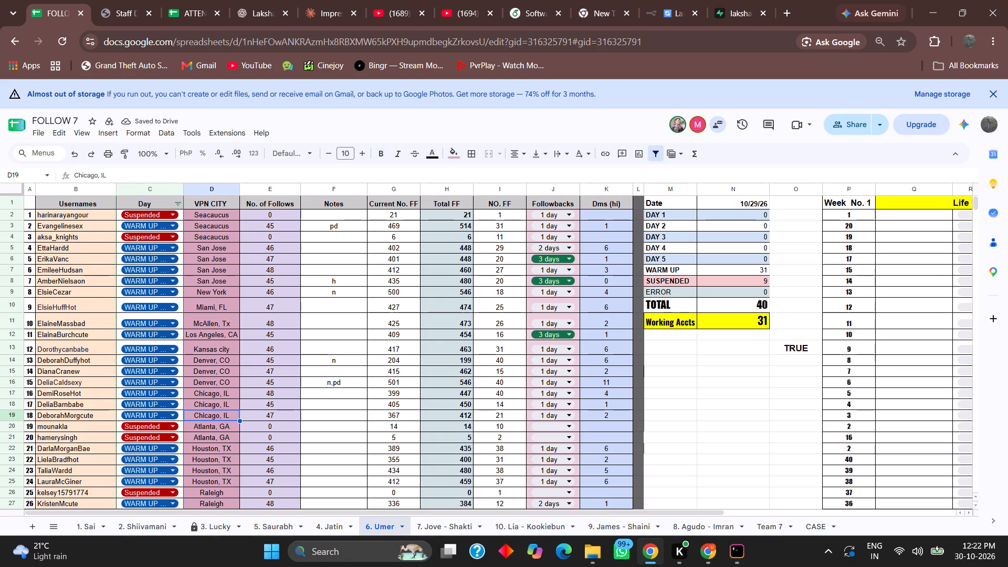
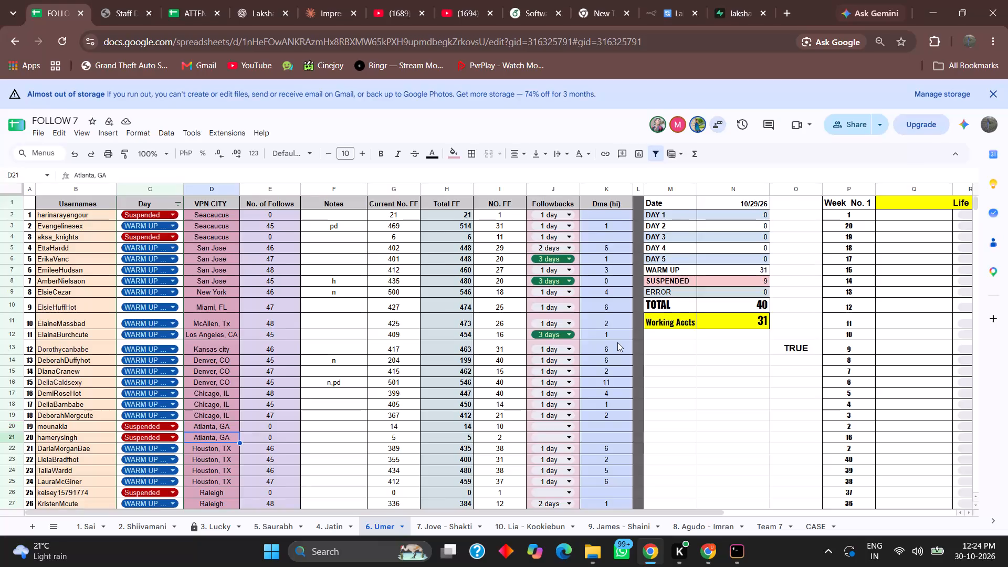
pyautogui.press('Down')
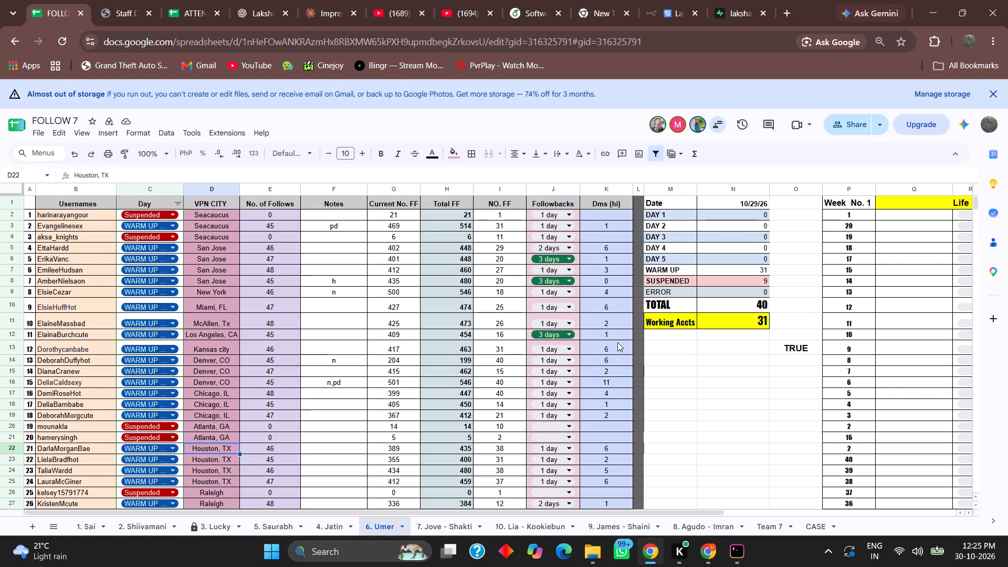
pyautogui.press('Right')
pyautogui.press('Right')
pyautogui.press('Right')
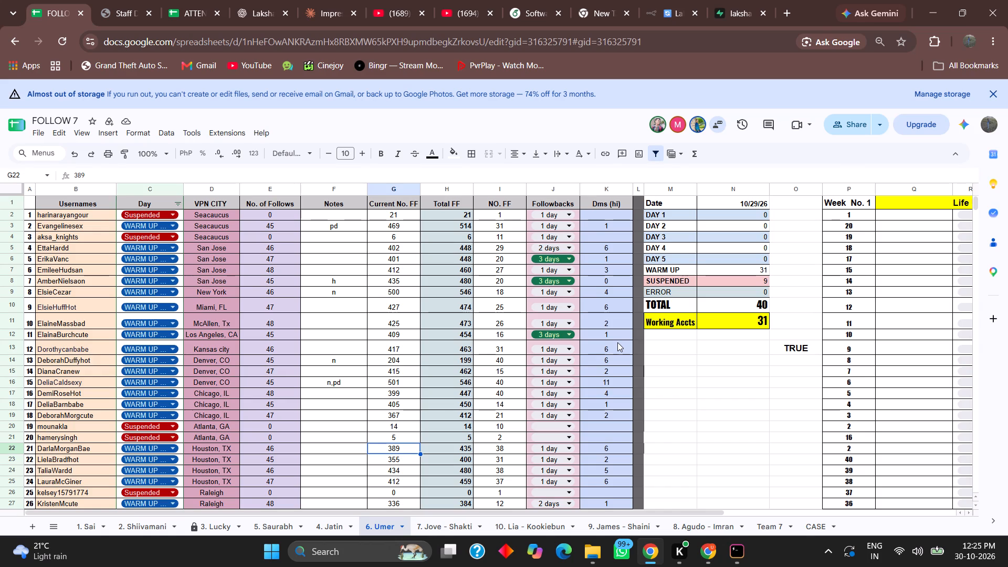
pyautogui.press('3')
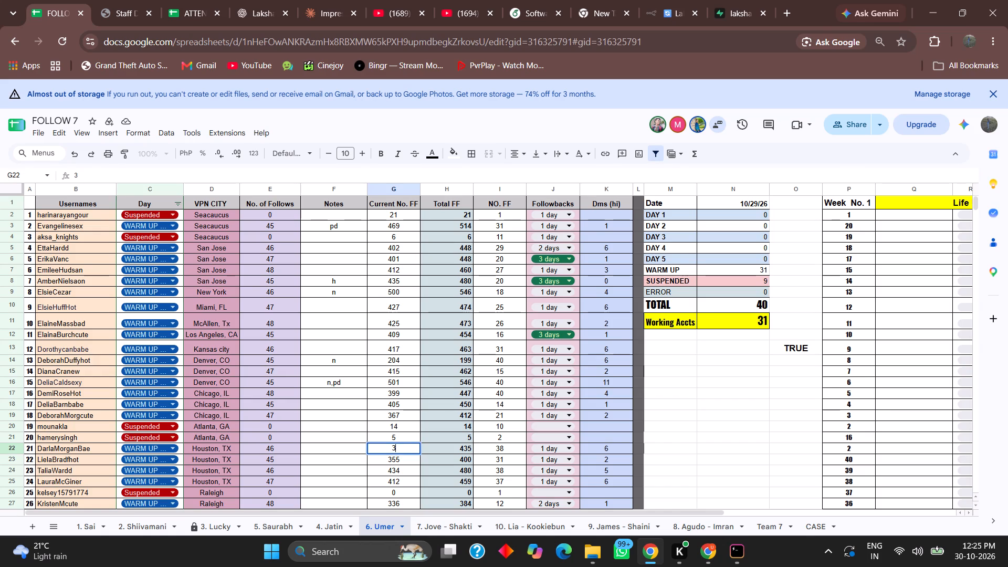
pyautogui.press('BackSpace')
pyautogui.write('434')
pyautogui.press('Right')
pyautogui.press('Right')
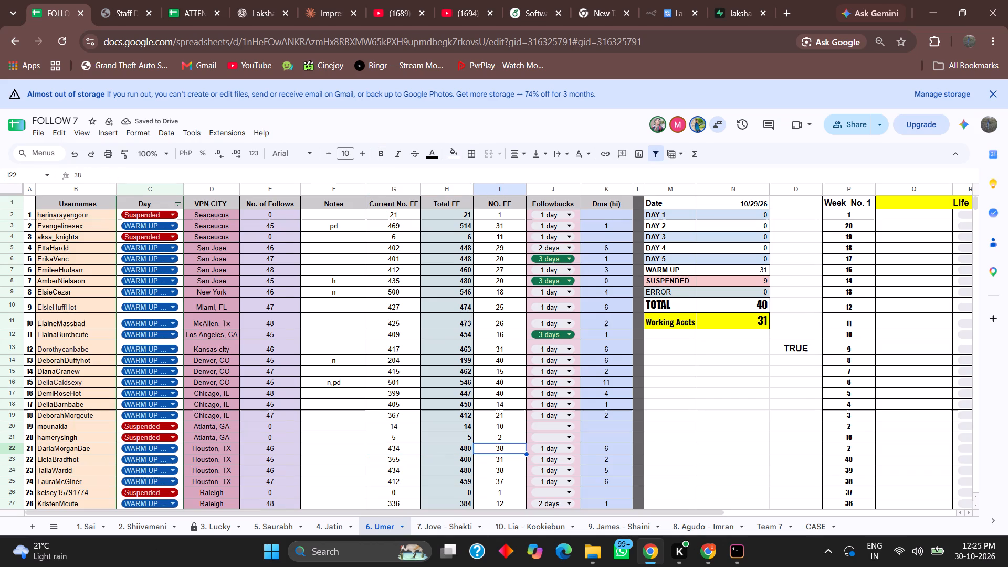
pyautogui.write('40')
pyautogui.press('Right')
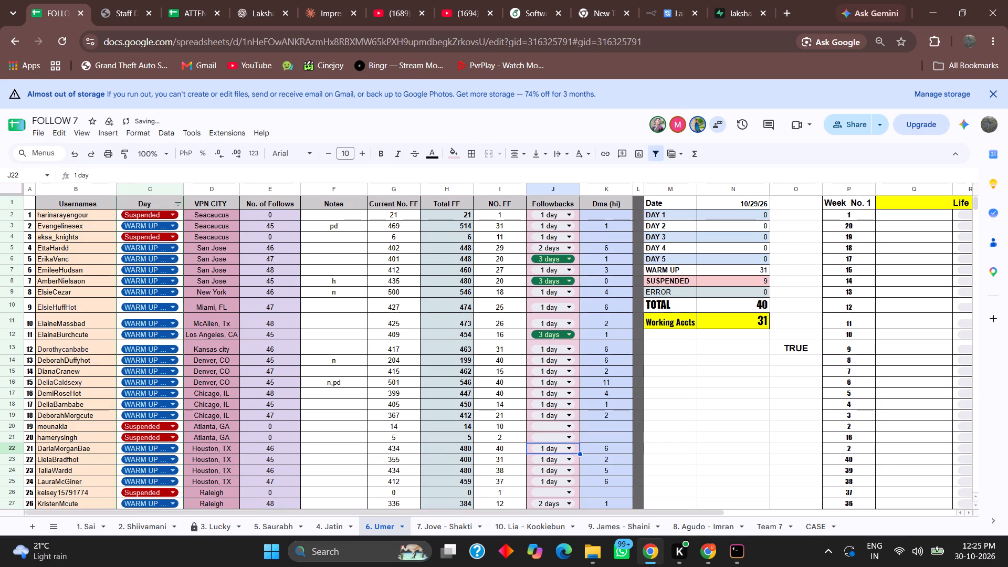
pyautogui.press('Right')
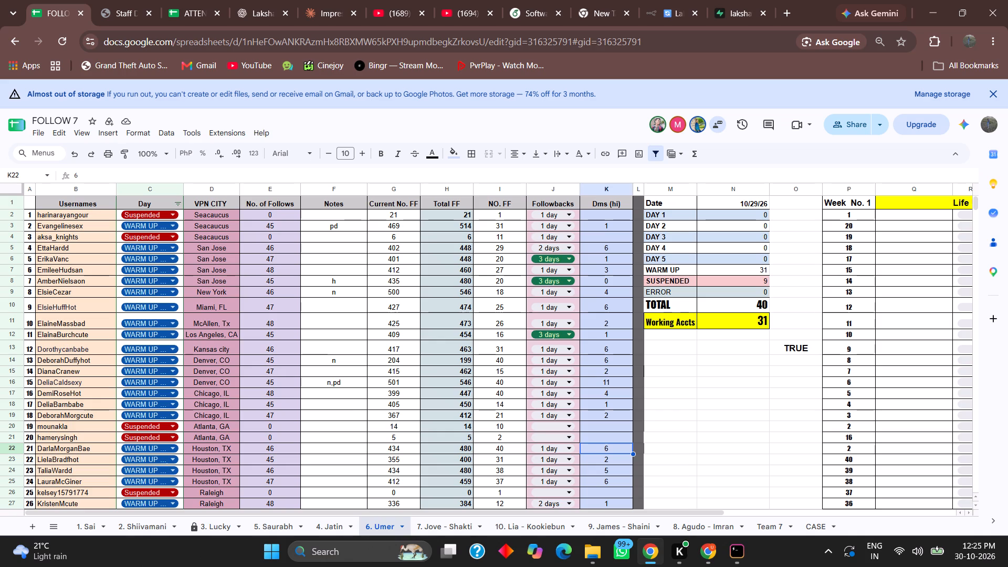
pyautogui.press('3')
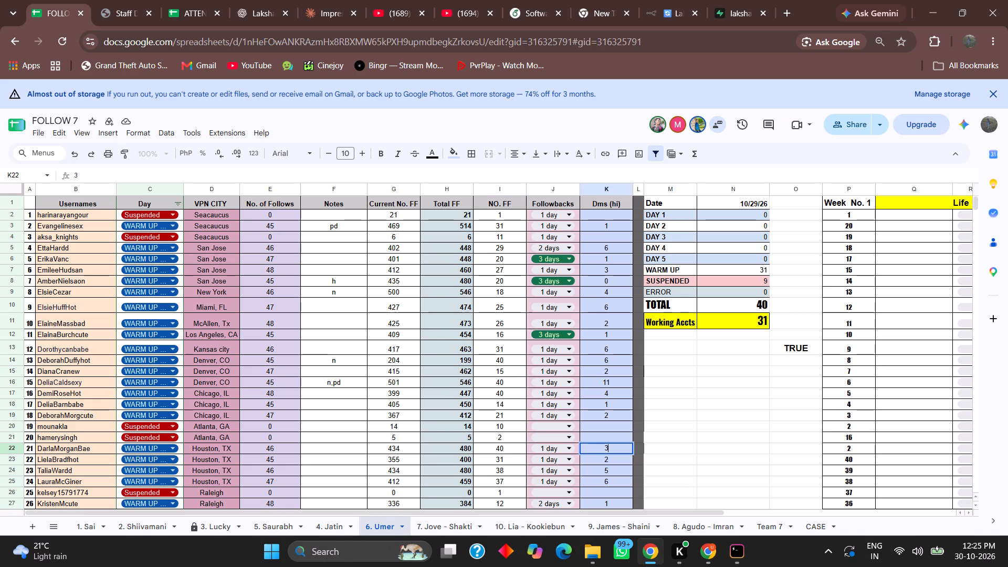
pyautogui.press('Left')
pyautogui.press('Left')
pyautogui.press('Left')
pyautogui.press('Left')
pyautogui.press('Left')
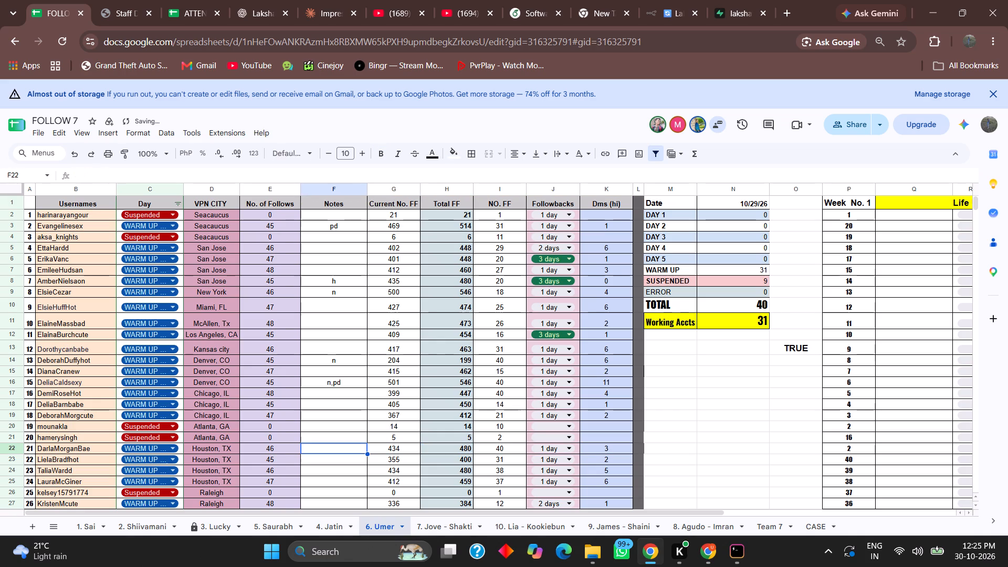
pyautogui.press('Left')
pyautogui.press('Left')
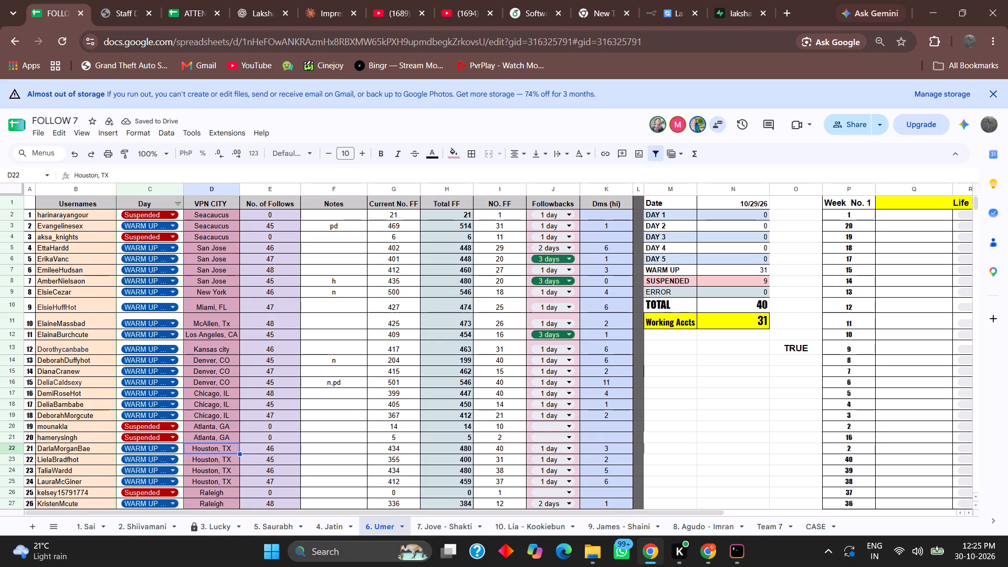
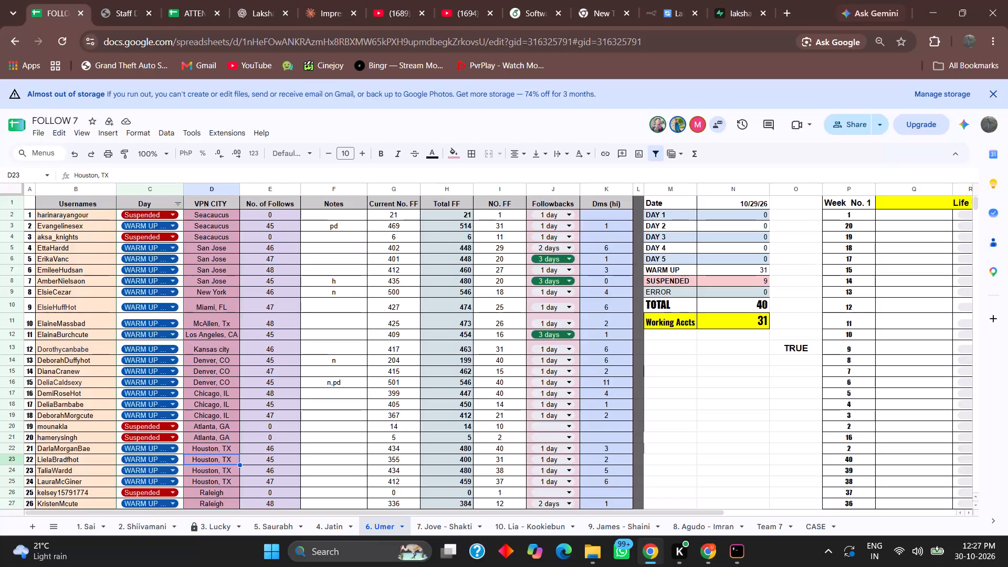
pyautogui.scroll(-2, 404, 348)
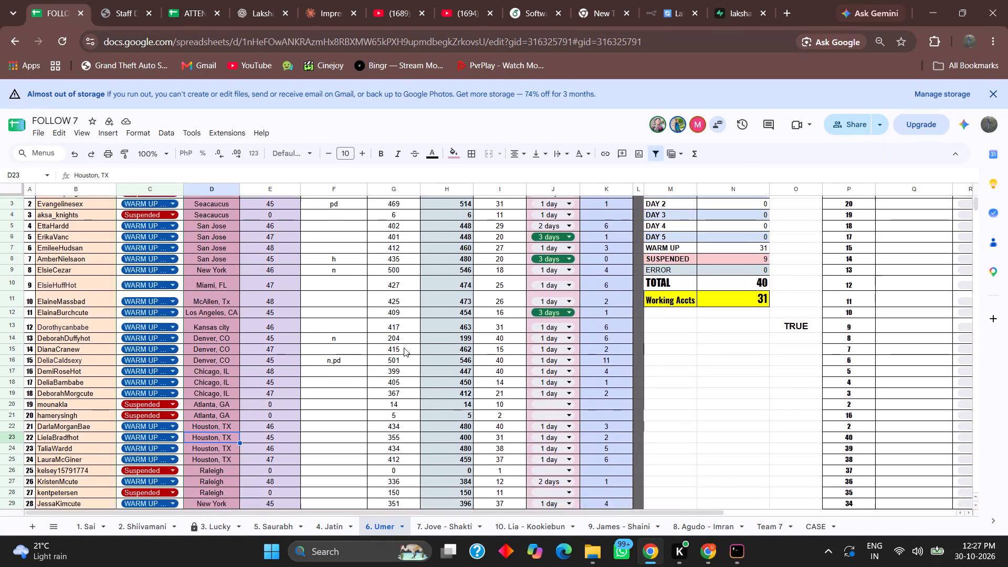
pyautogui.scroll(-4, 404, 348)
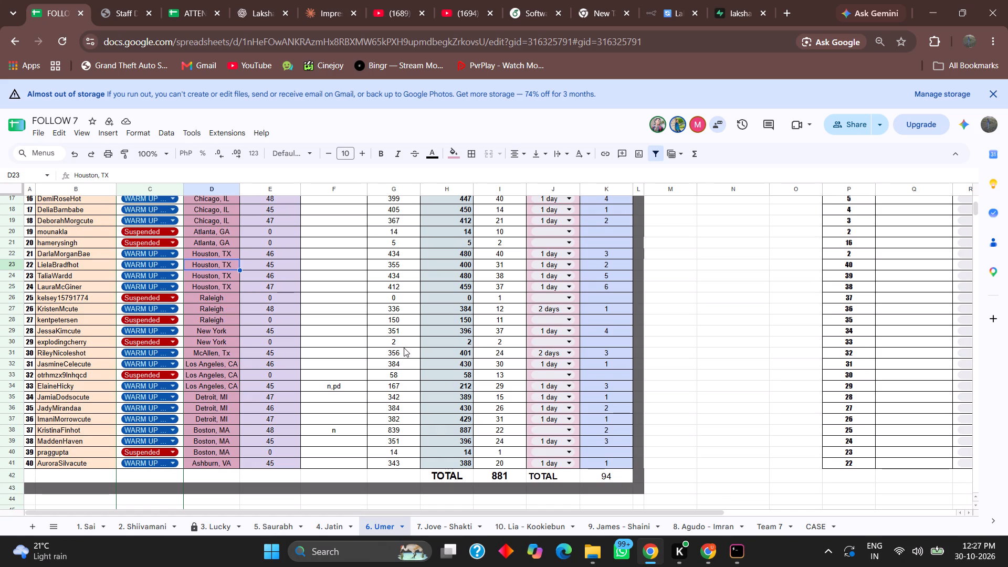
pyautogui.press('Right')
pyautogui.press('Right')
pyautogui.press('Right')
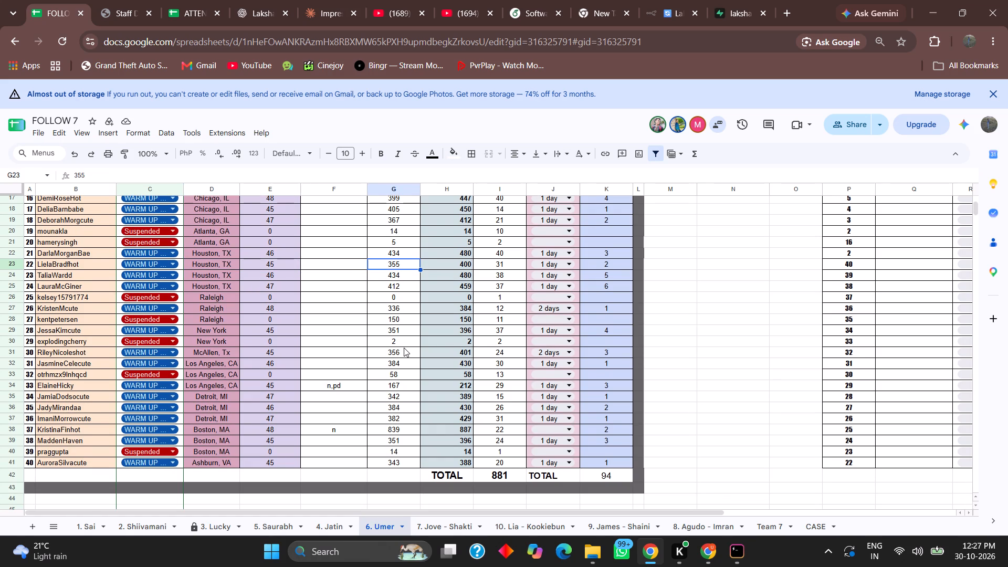
pyautogui.write('400')
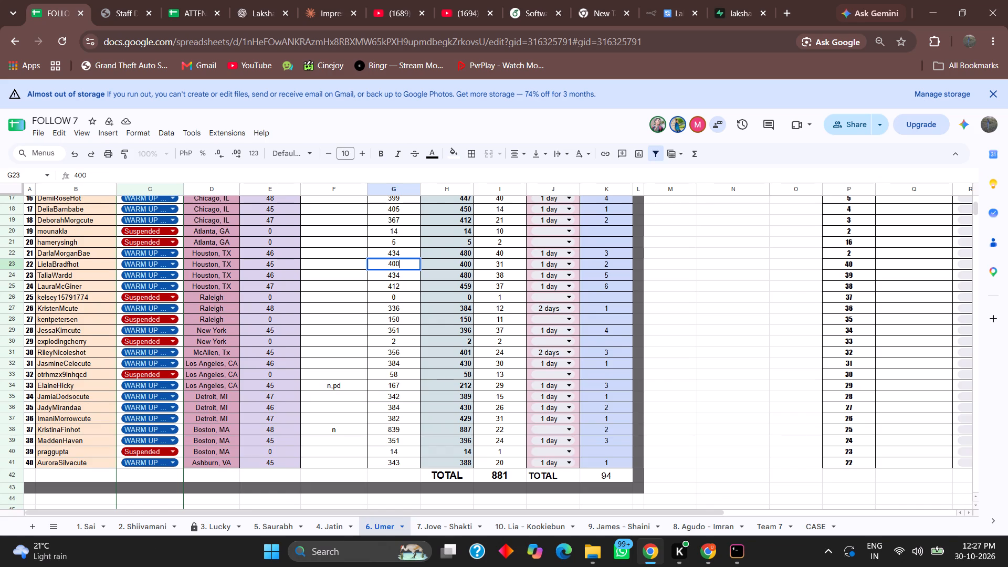
pyautogui.press('Right')
pyautogui.press('Right')
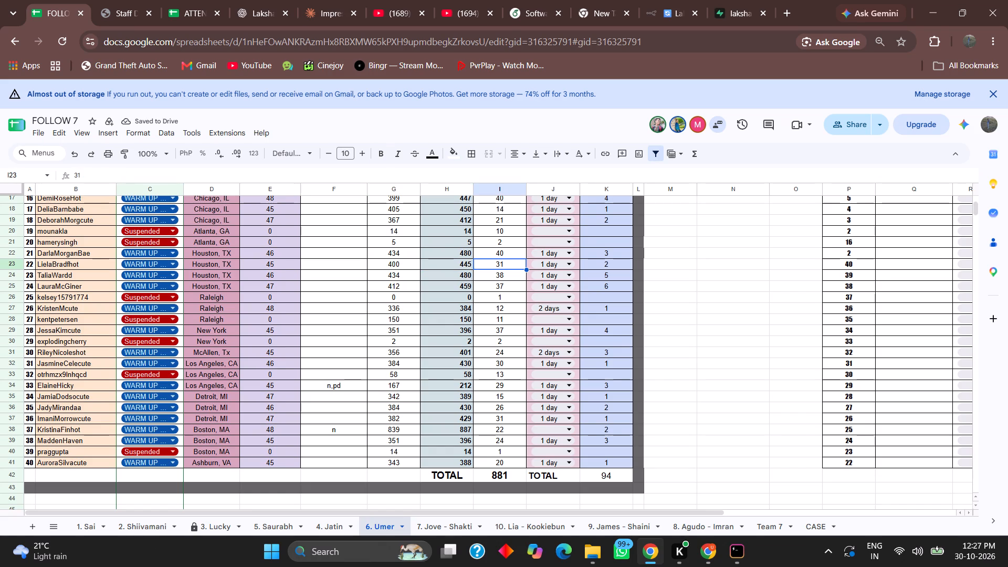
pyautogui.write('34')
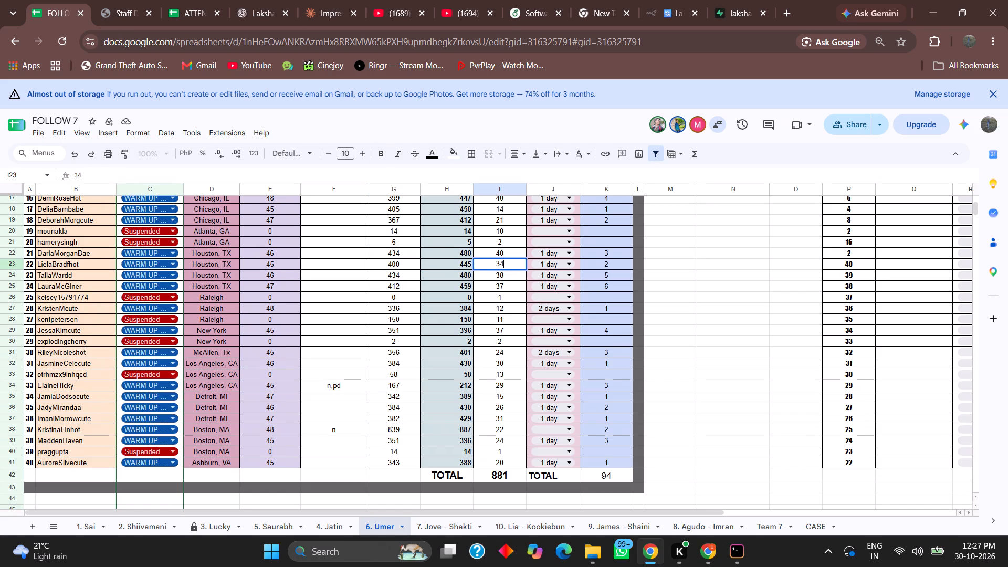
pyautogui.press('Right')
pyautogui.press('Right')
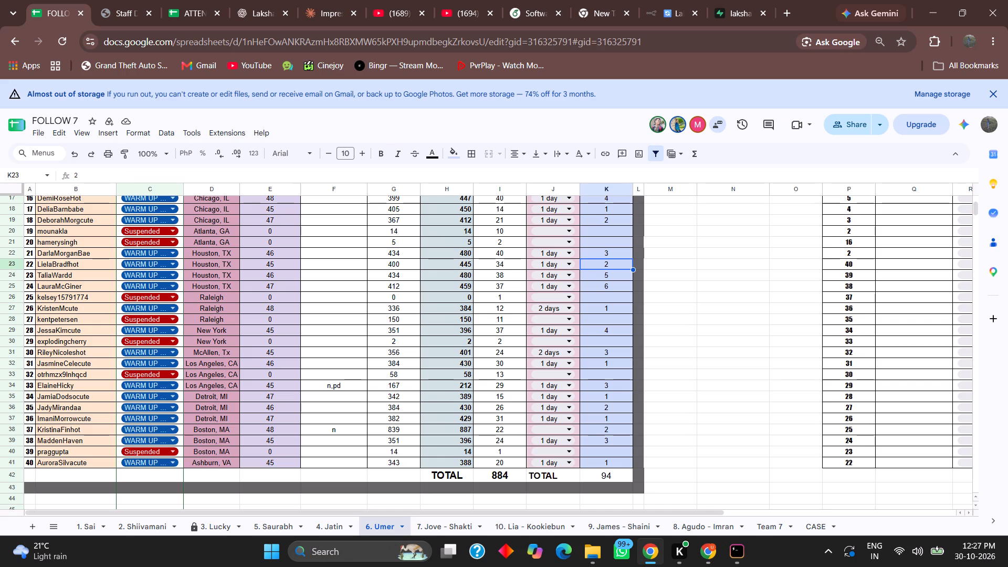
pyautogui.press('3')
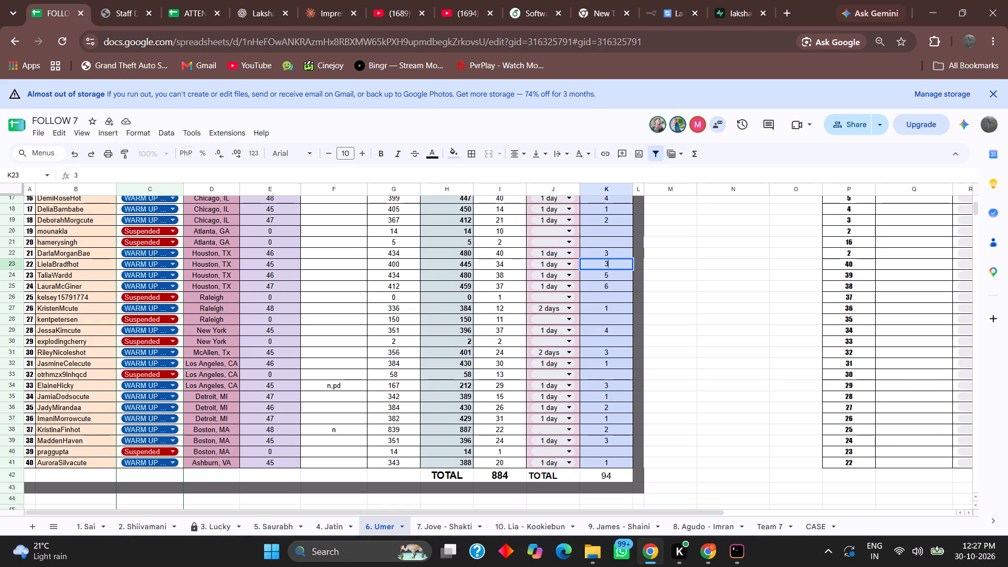
pyautogui.press('Left')
pyautogui.press('Left')
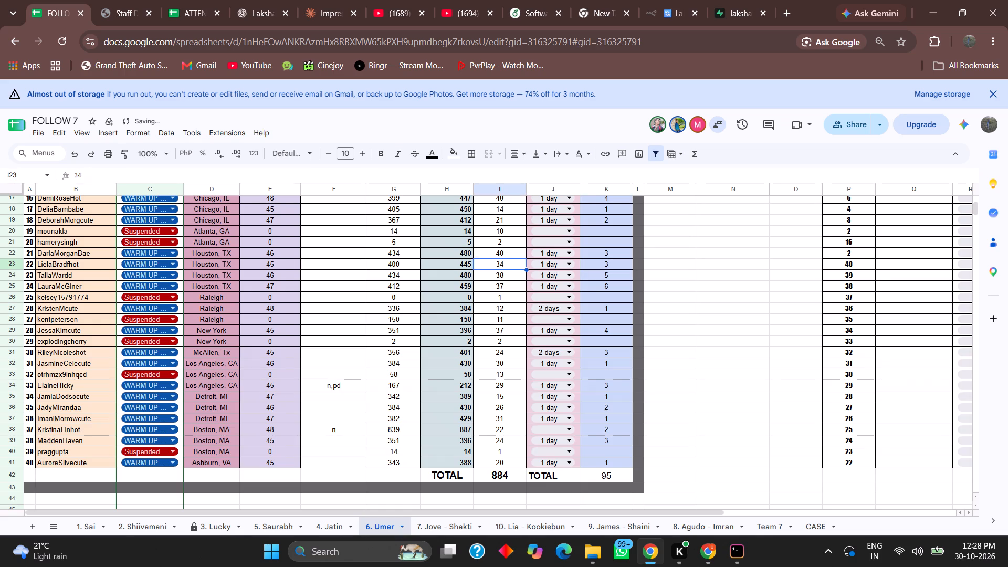
pyautogui.press('Left')
pyautogui.press('Left')
pyautogui.press('Left')
pyautogui.press('Left')
pyautogui.press('Left')
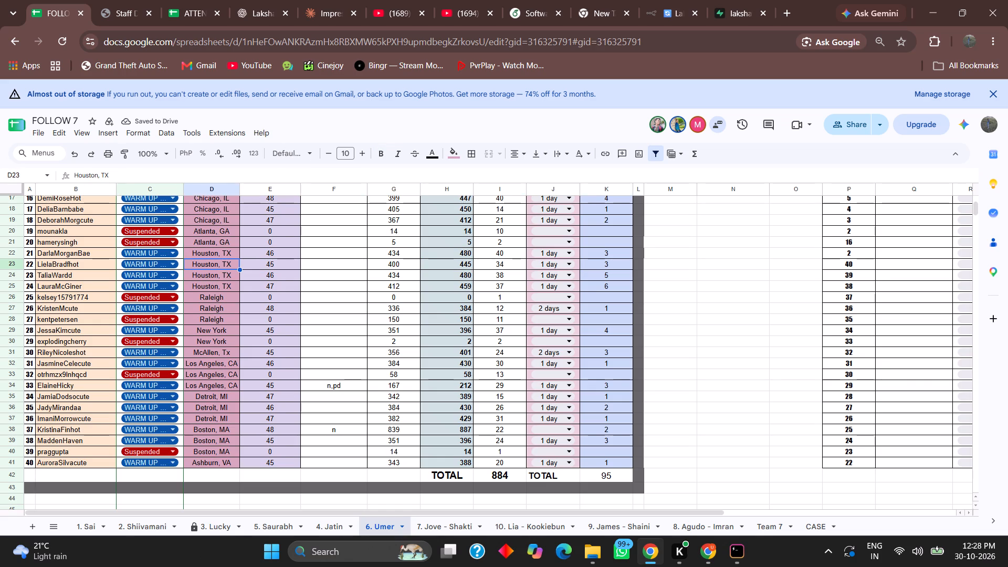
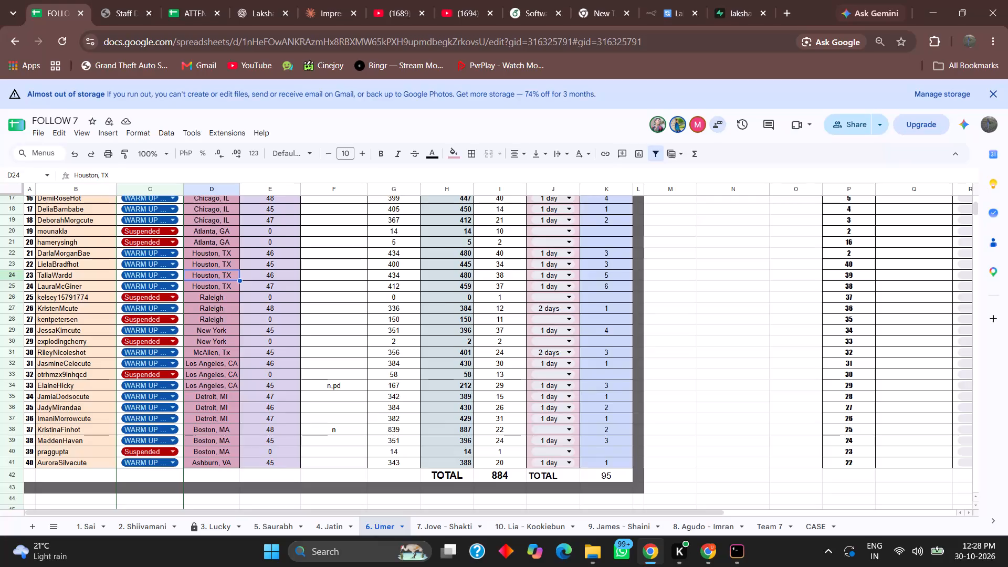
pyautogui.press('Right')
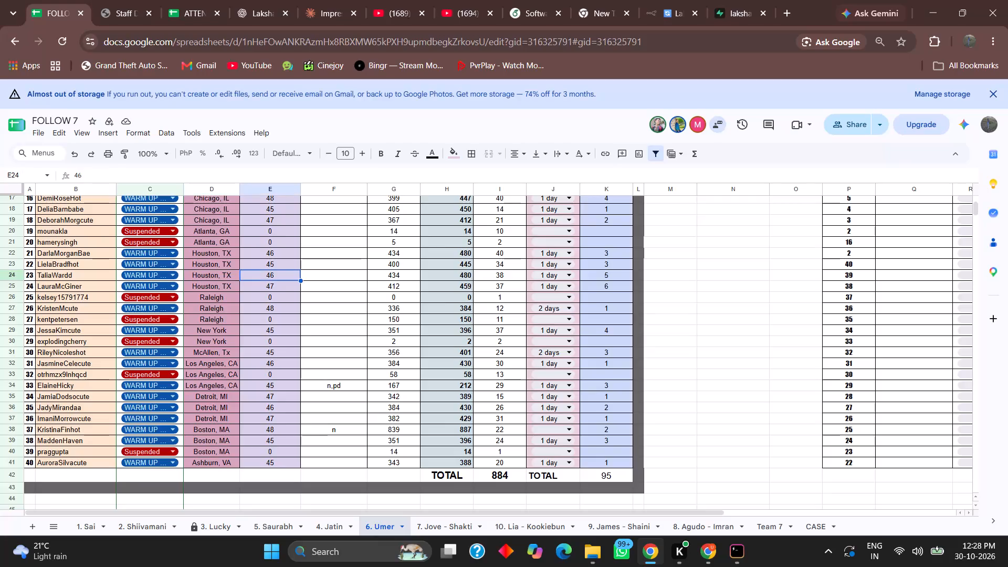
pyautogui.press('Right')
pyautogui.press('Right')
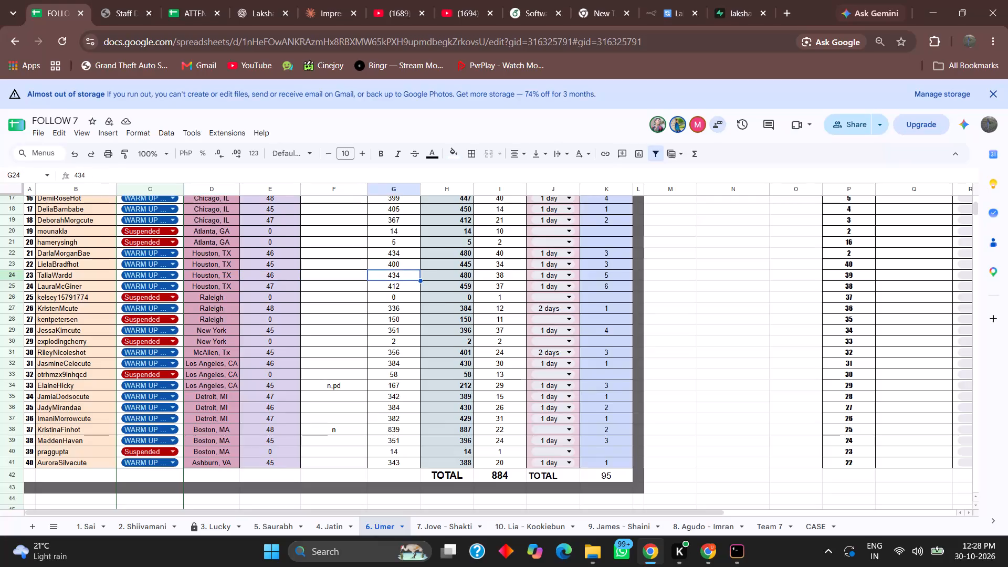
pyautogui.write('480')
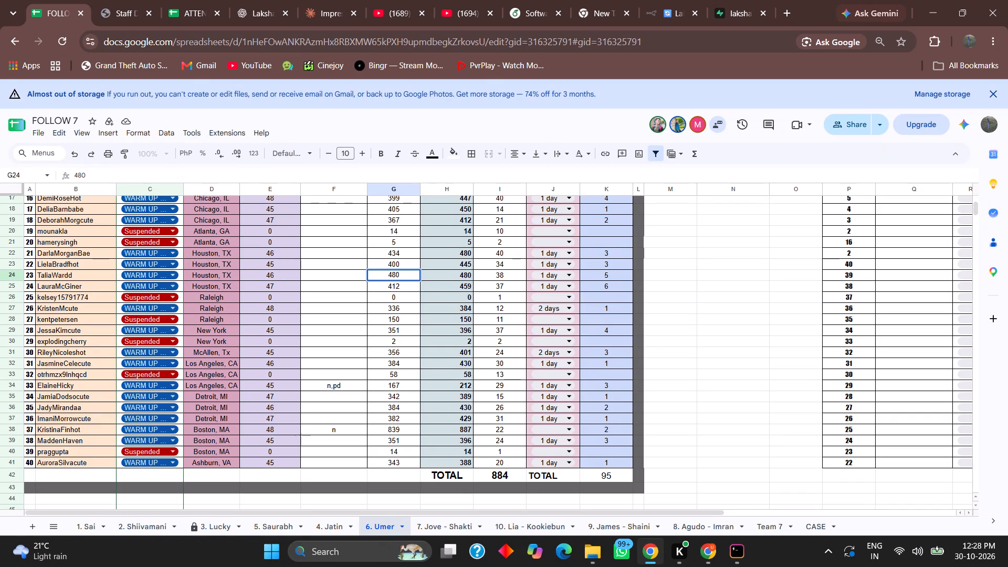
pyautogui.press('Right')
pyautogui.press('Right')
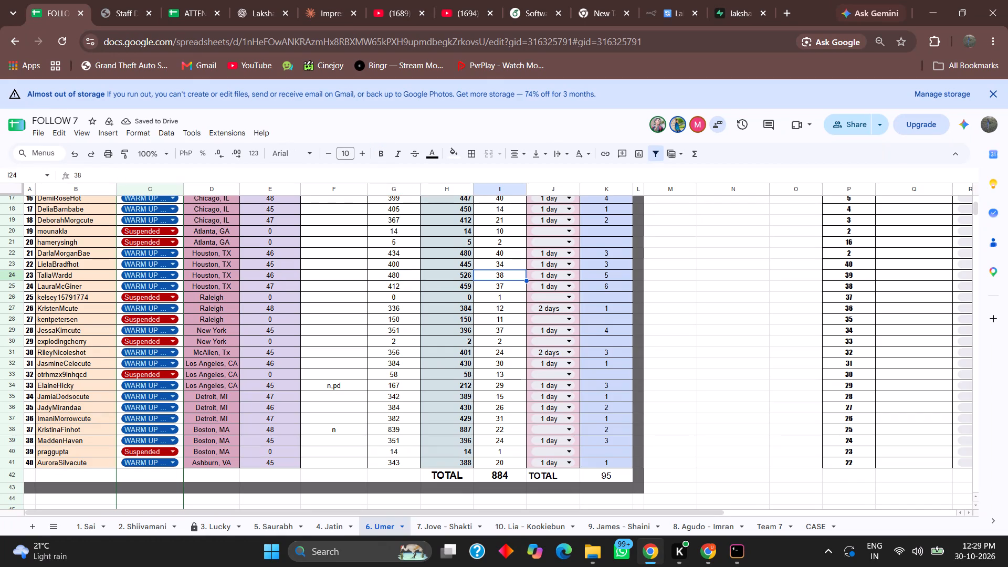
pyautogui.press('4')
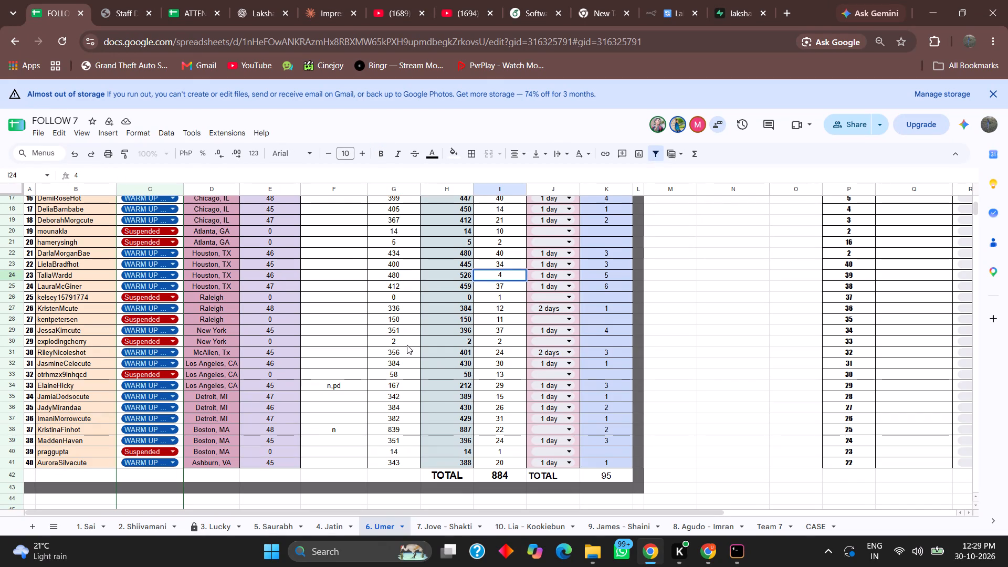
pyautogui.press('6')
pyautogui.press('Right')
pyautogui.press('Right')
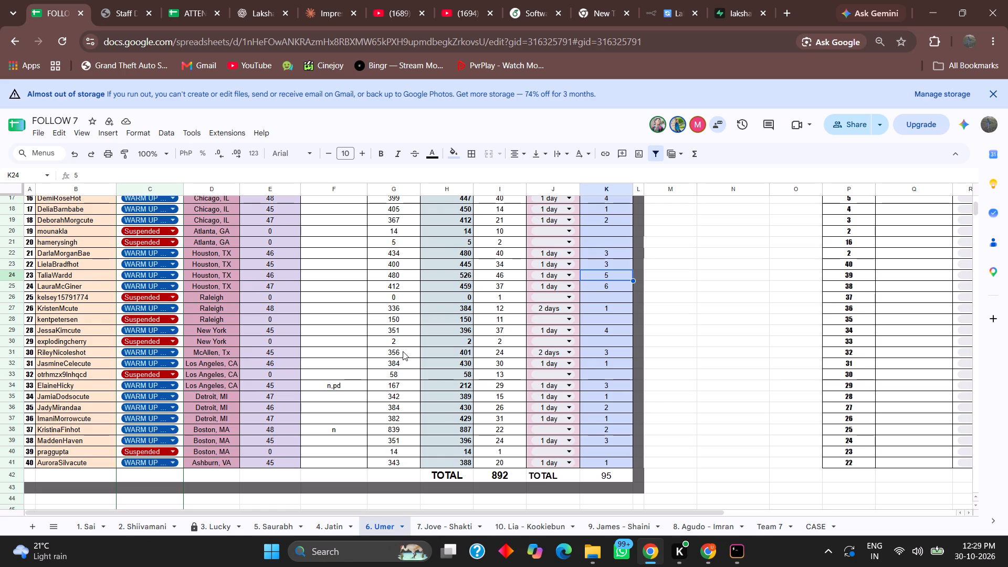
pyautogui.press('9')
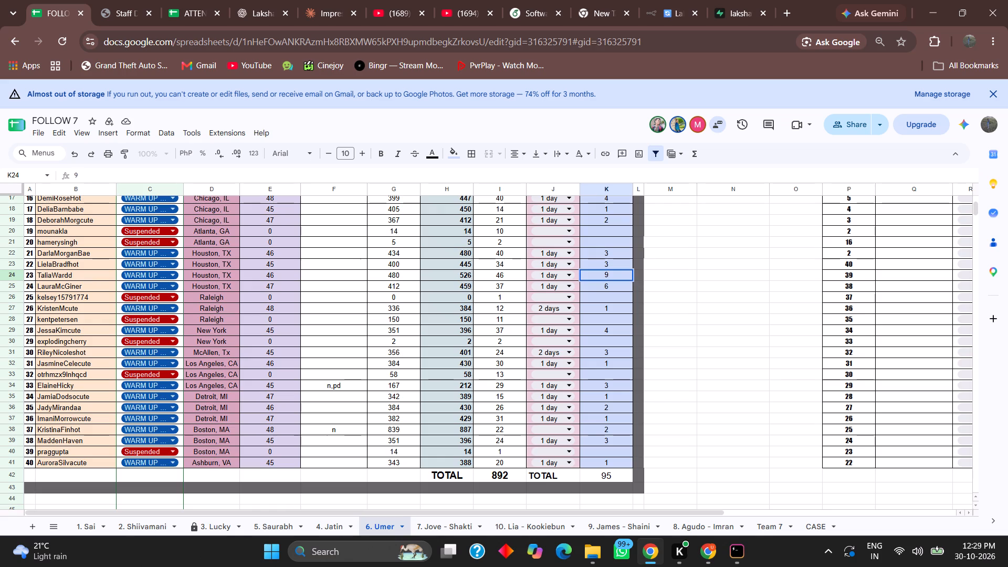
pyautogui.press('Left')
pyautogui.press('Left')
pyautogui.press('Left')
pyautogui.press('Left')
pyautogui.press('Left')
pyautogui.press('Left')
pyautogui.press('Left')
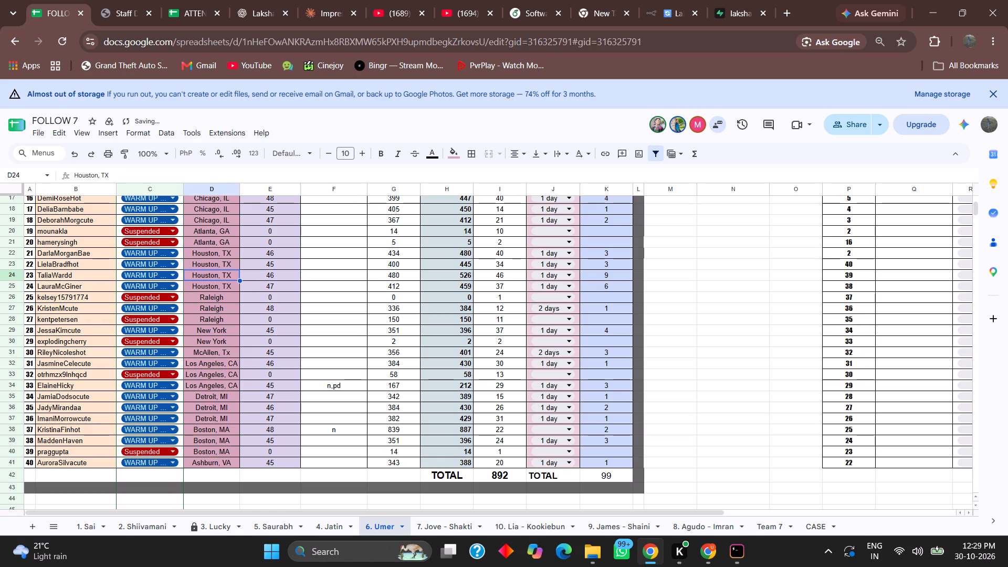
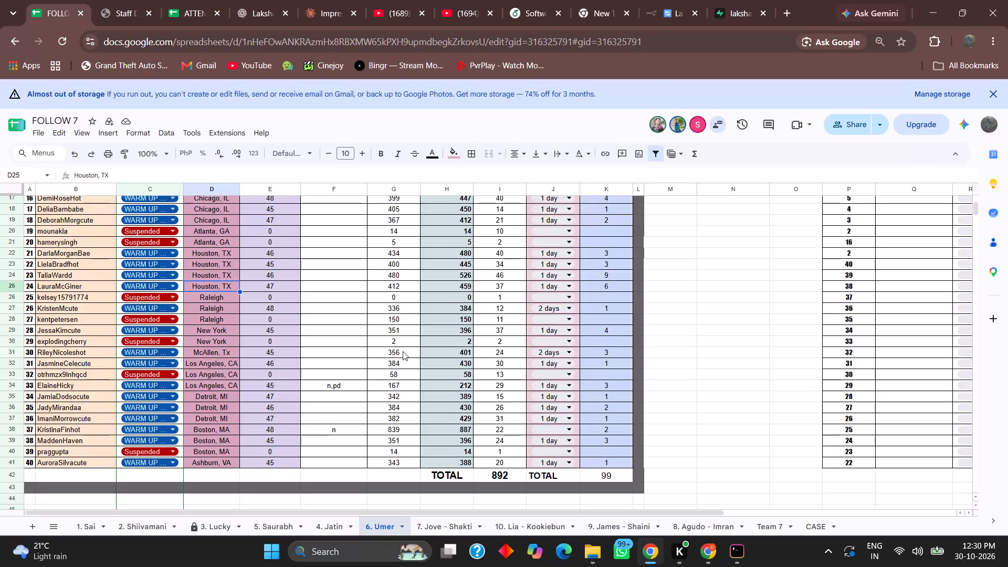
pyautogui.press('Right')
pyautogui.press('Right')
pyautogui.press('Right')
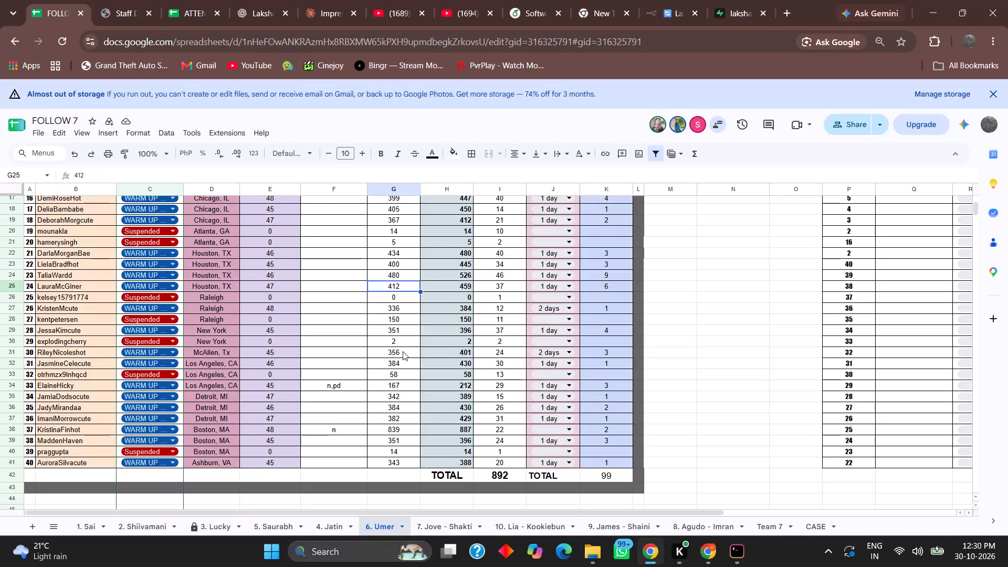
pyautogui.press('4')
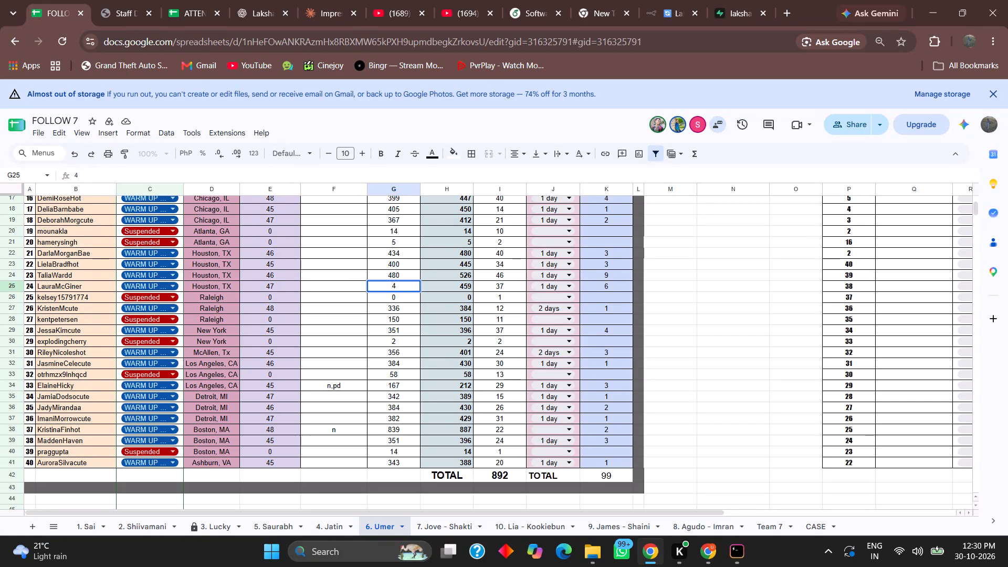
pyautogui.write('55')
pyautogui.press('Right')
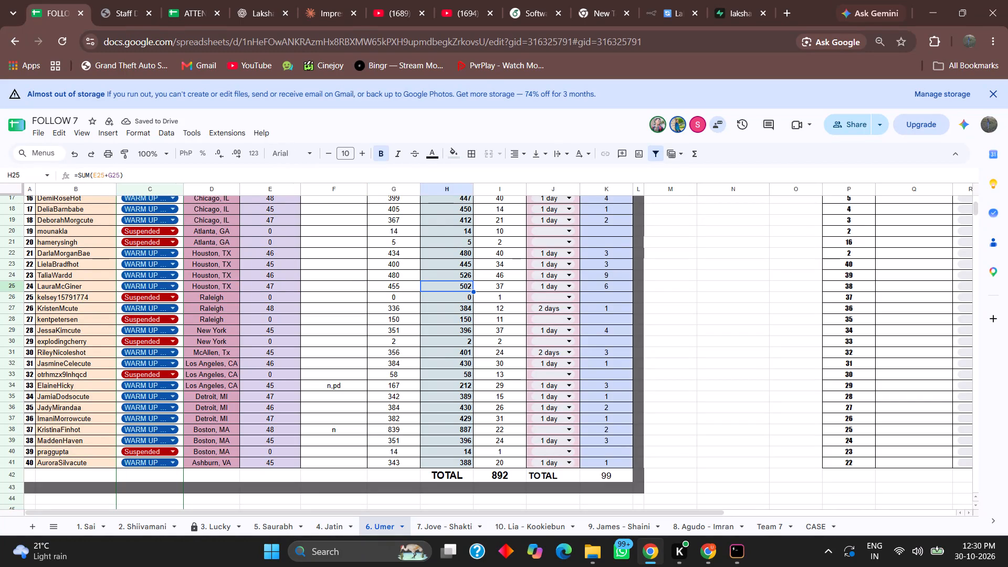
pyautogui.press('Right')
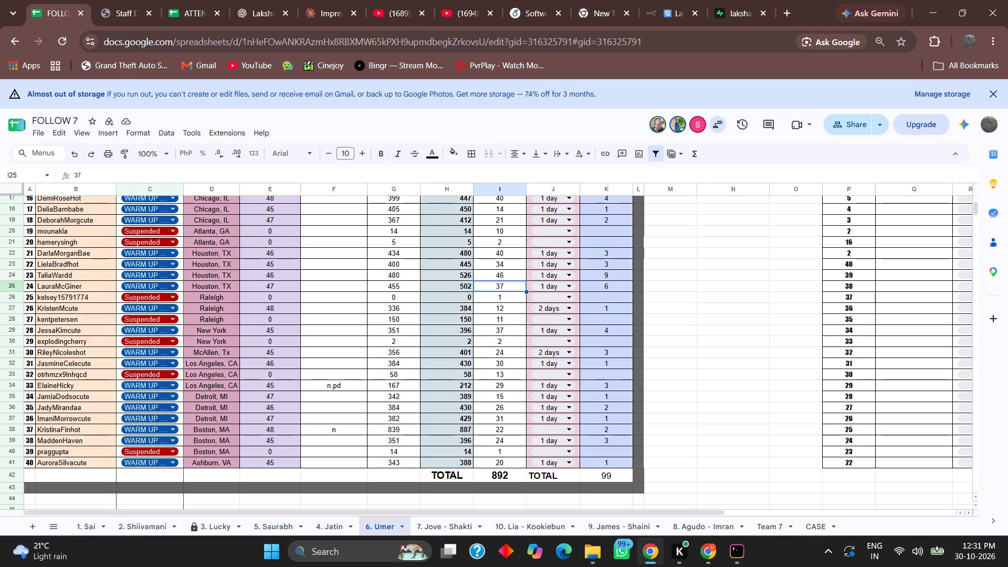
pyautogui.write('35')
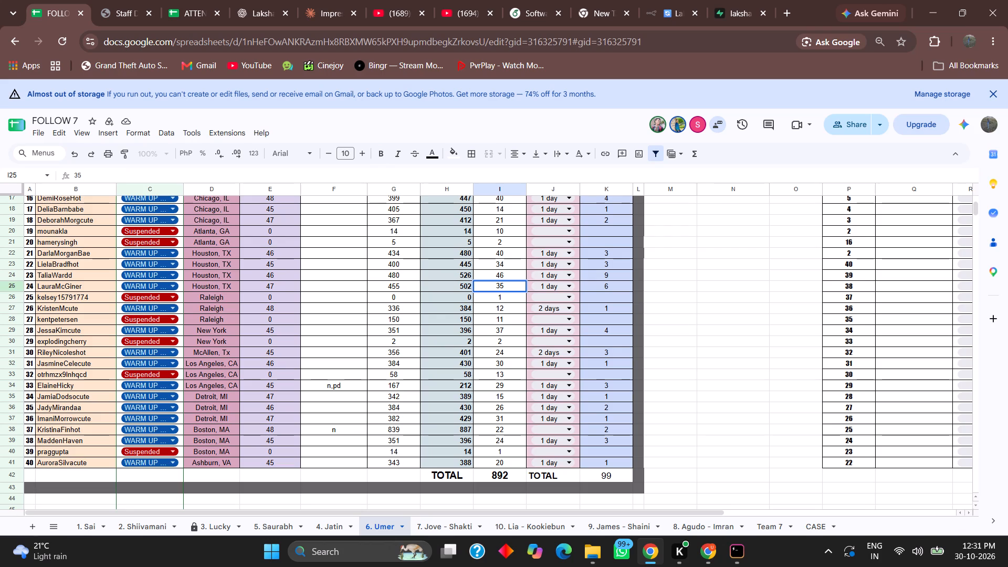
pyautogui.press('Right')
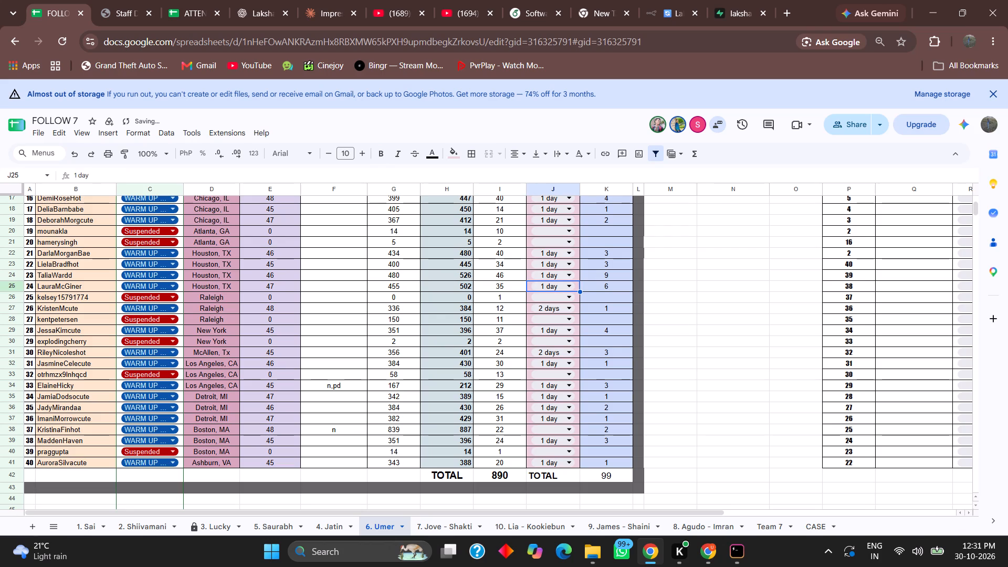
pyautogui.click(558, 285)
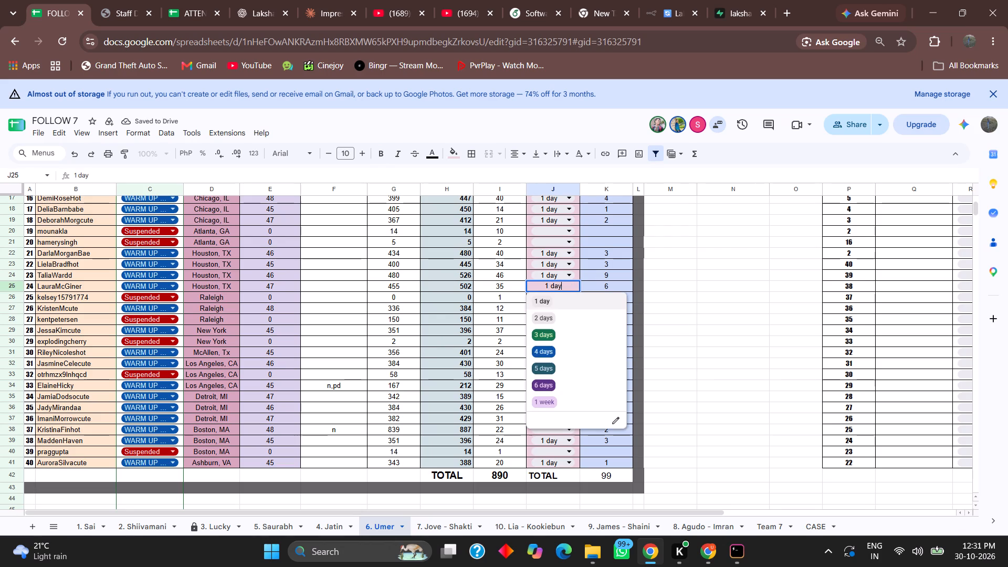
pyautogui.click(552, 313)
pyautogui.click(611, 285)
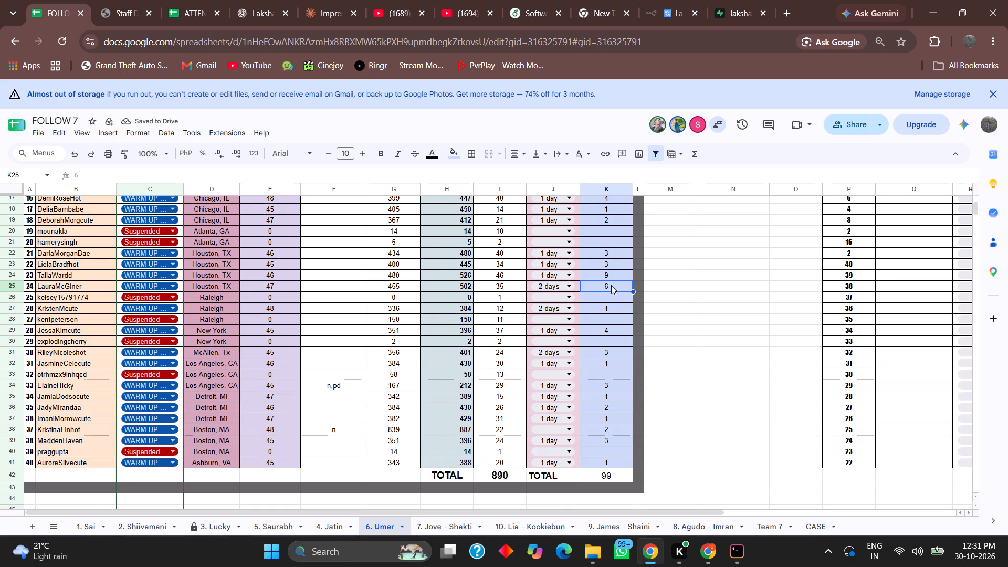
pyautogui.press('1')
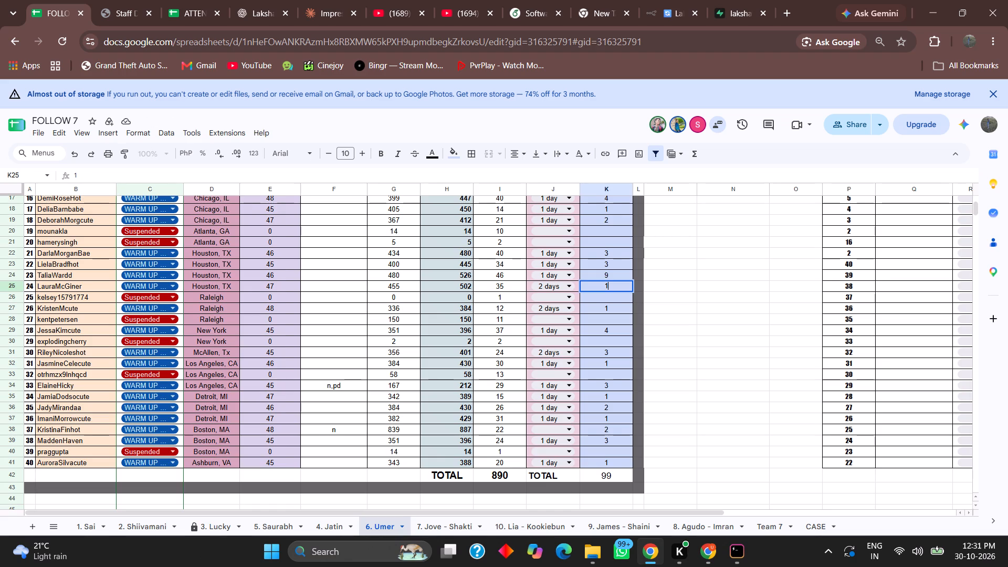
pyautogui.press('Left')
pyautogui.press('Left')
pyautogui.press('Left')
pyautogui.press('Left')
pyautogui.press('Left')
pyautogui.press('Left')
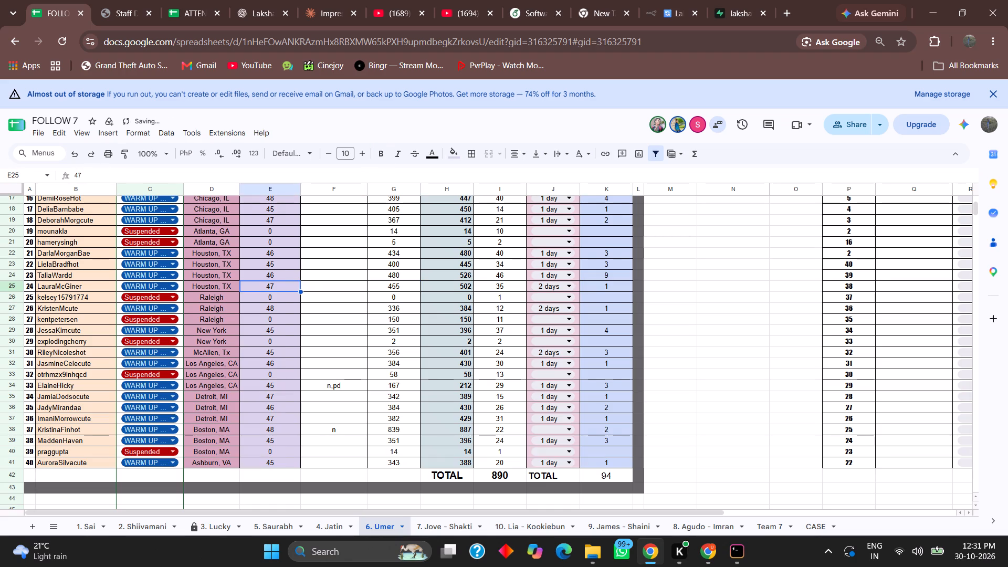
pyautogui.press('Left')
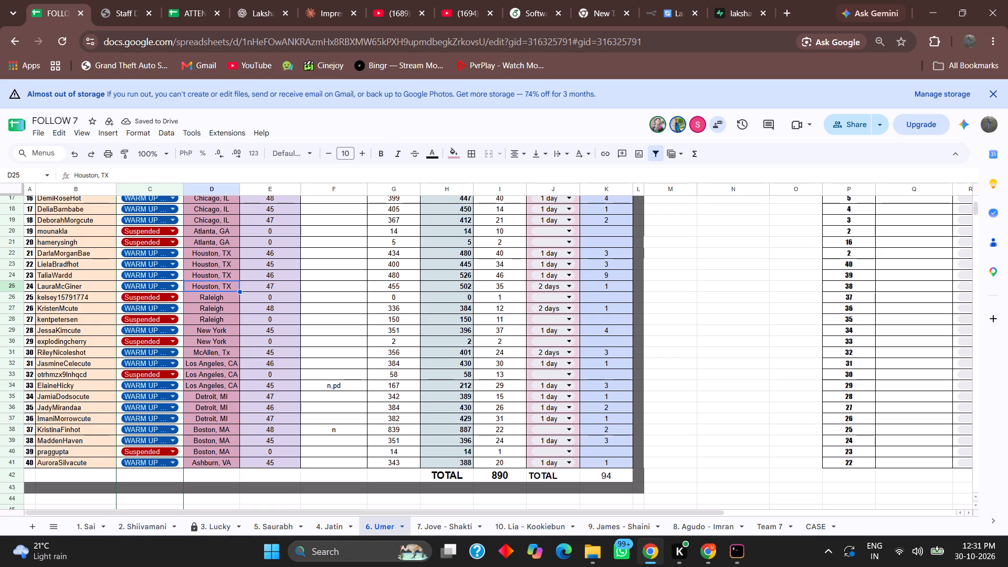
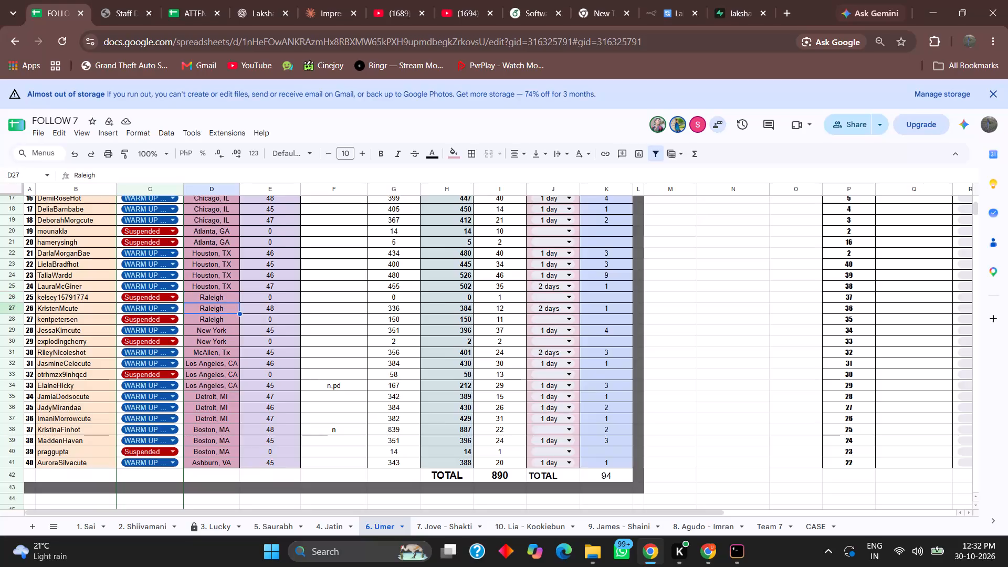
pyautogui.press('Right')
pyautogui.press('Right')
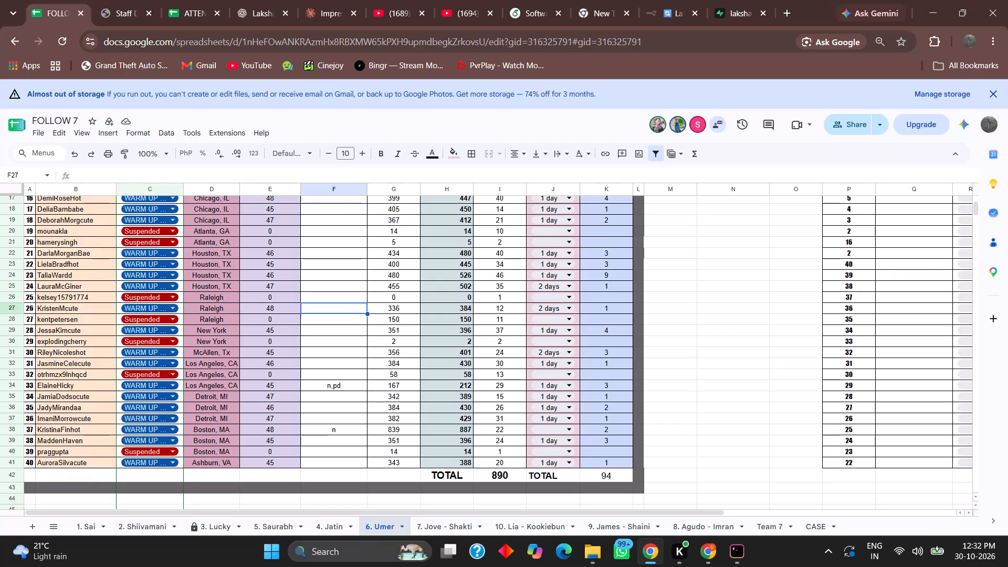
pyautogui.press('Right')
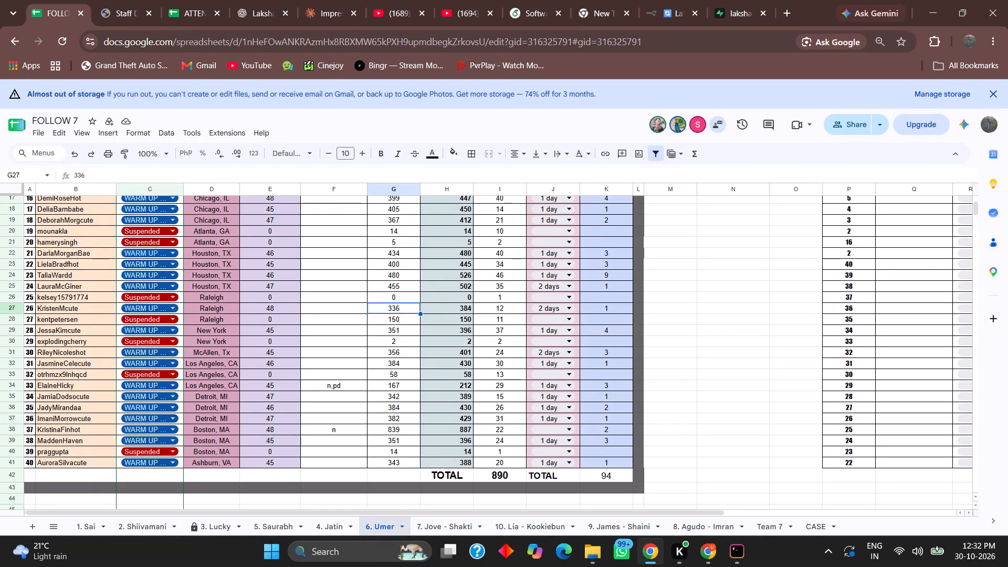
pyautogui.write('380')
pyautogui.press('Right')
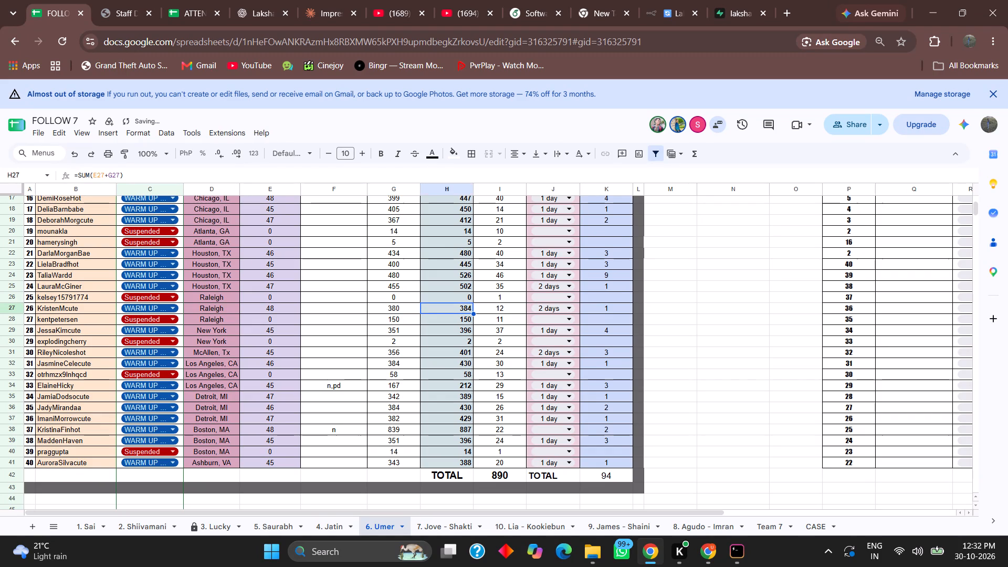
pyautogui.press('Right')
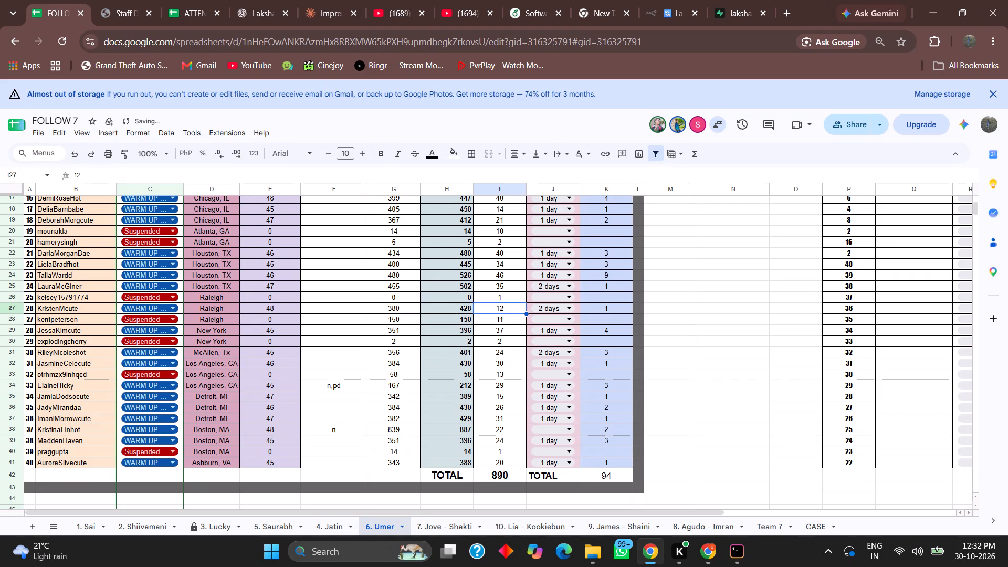
pyautogui.press('1')
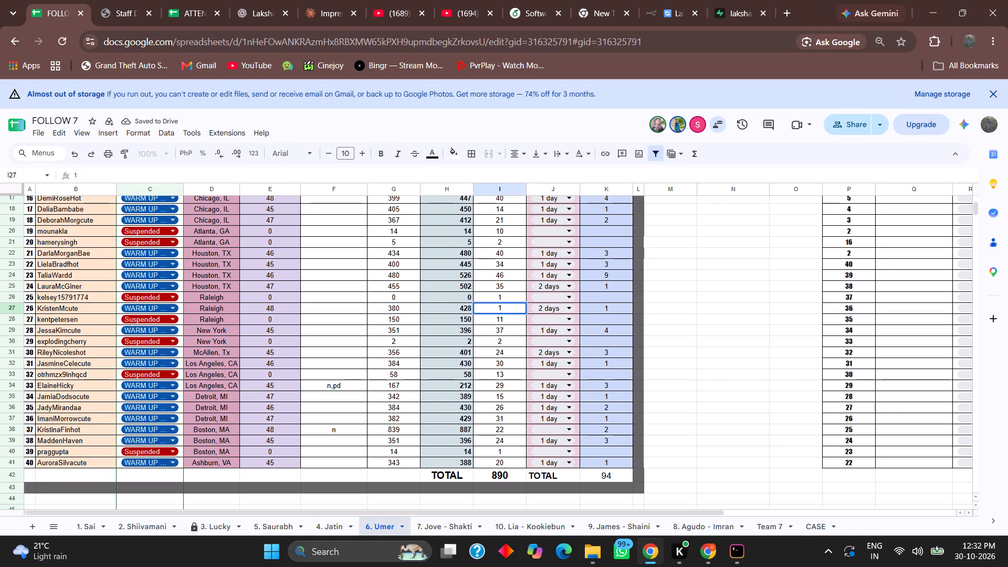
pyautogui.press('3')
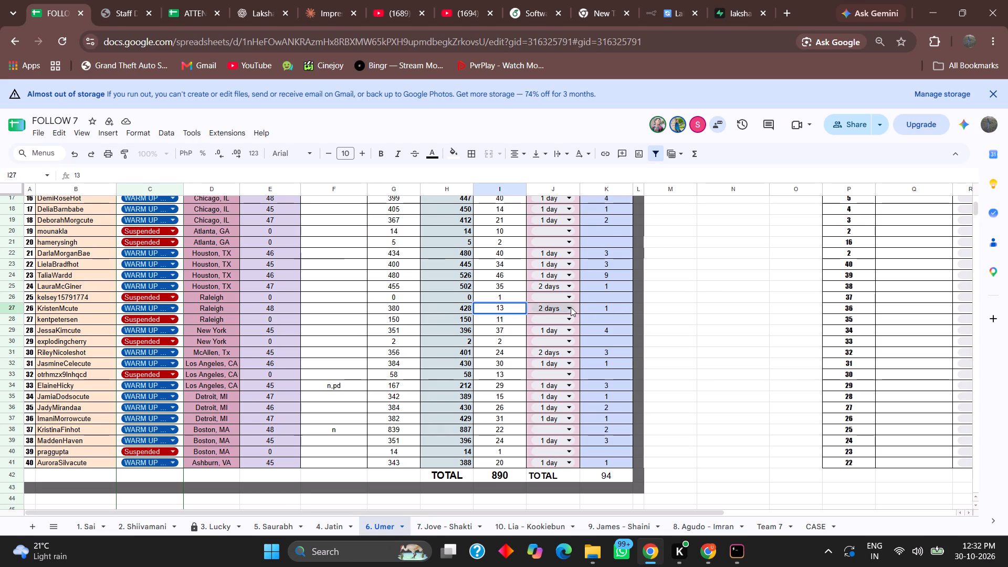
pyautogui.click(566, 308)
pyautogui.click(559, 320)
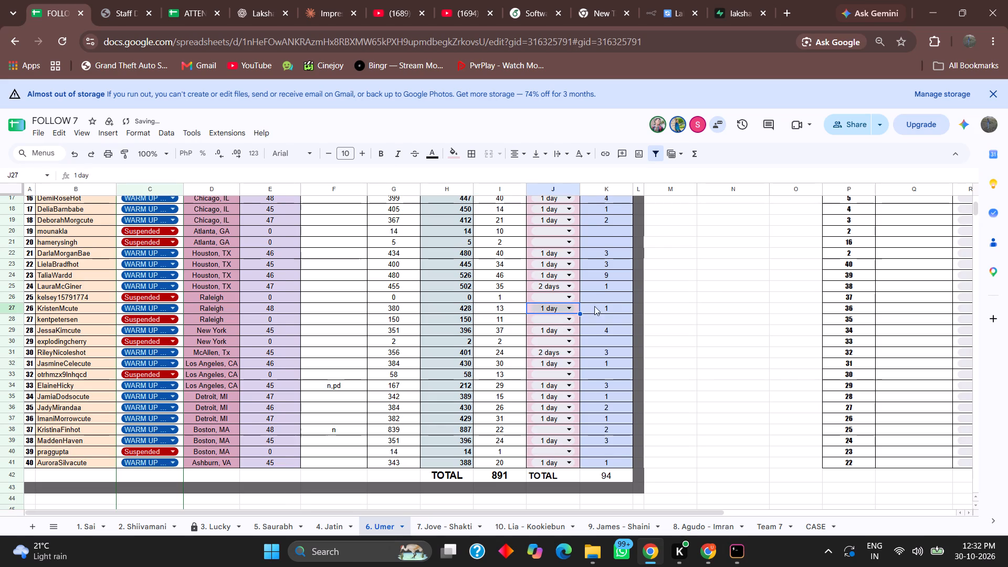
pyautogui.click(607, 305)
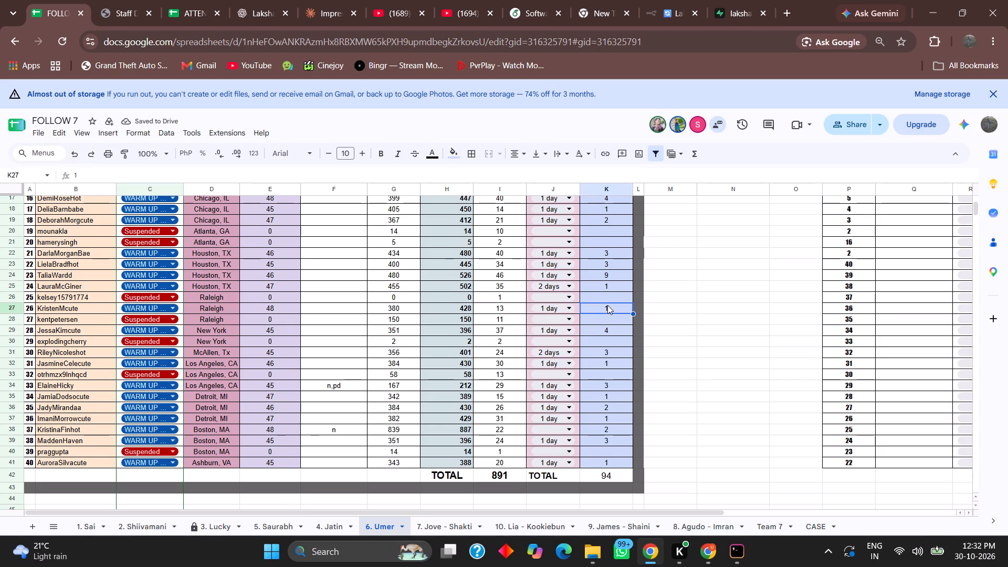
pyautogui.press('Left')
pyautogui.press('Left')
pyautogui.press('Left')
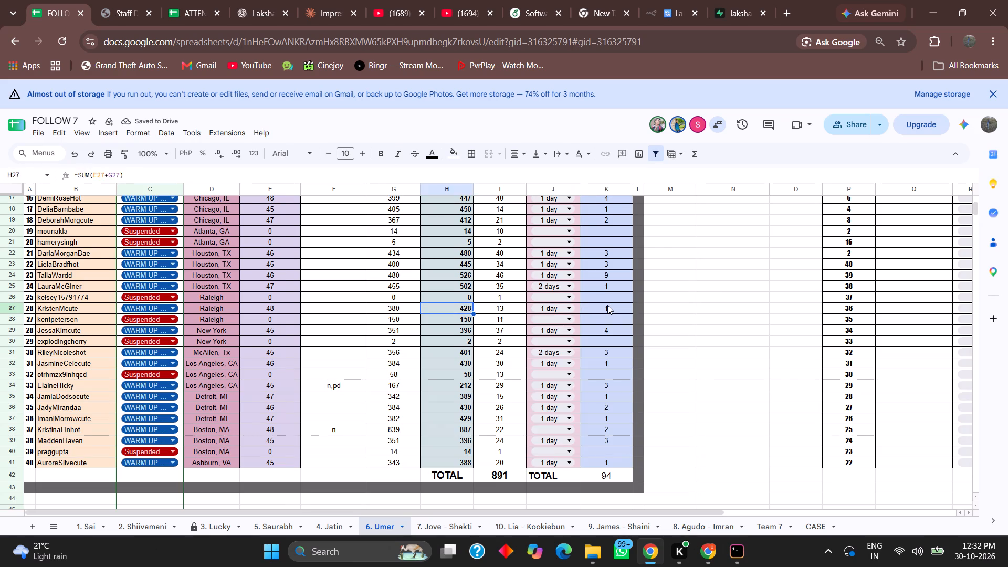
pyautogui.press('Left')
pyautogui.press('Left')
pyautogui.press('Left')
pyautogui.press('Left')
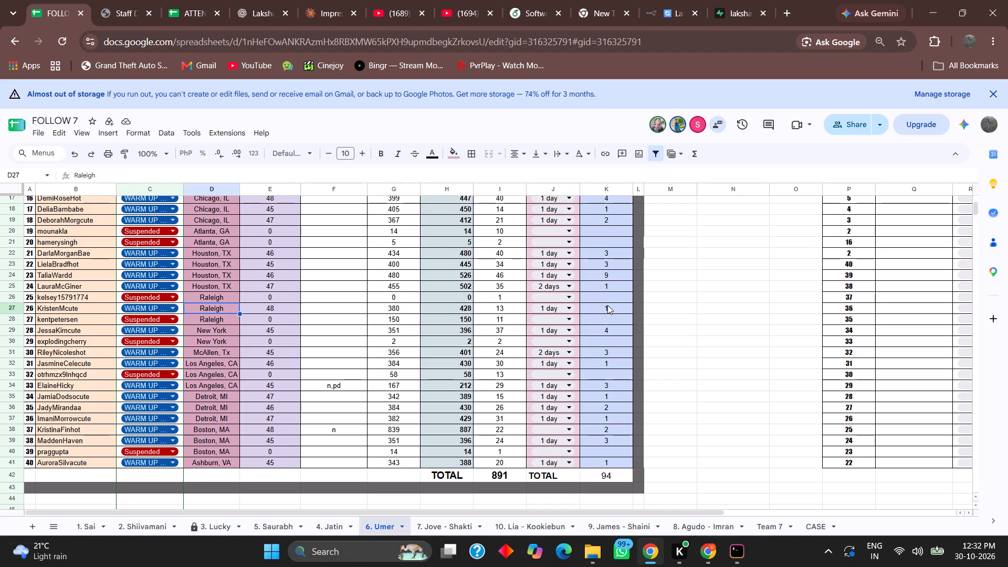
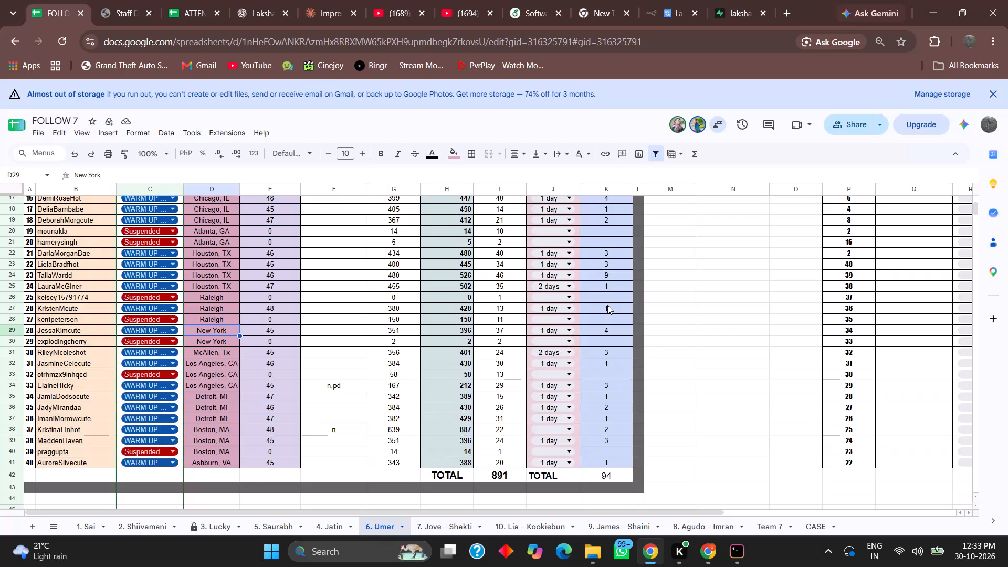
pyautogui.press('Right')
pyautogui.press('Right')
pyautogui.press('Right')
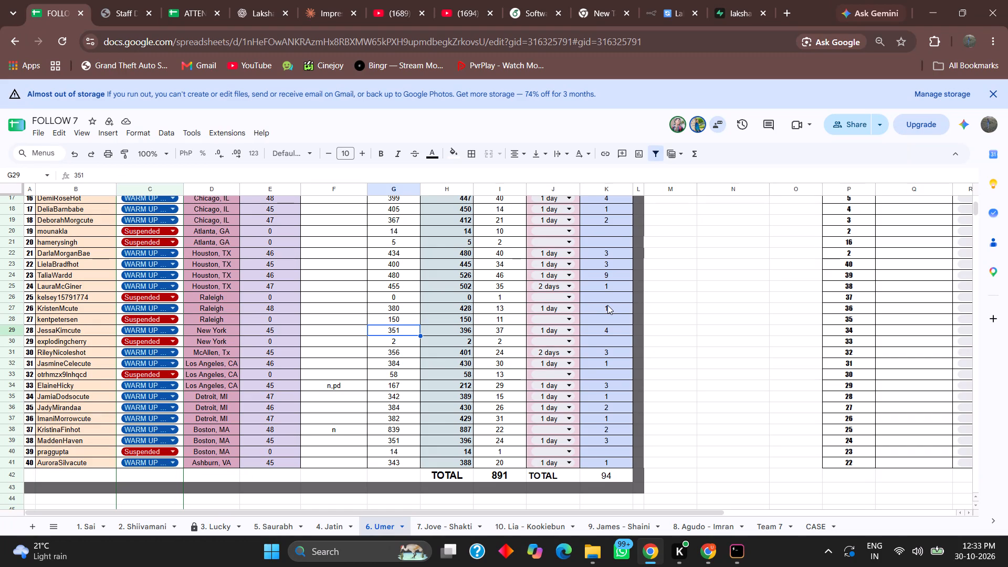
pyautogui.write('36')
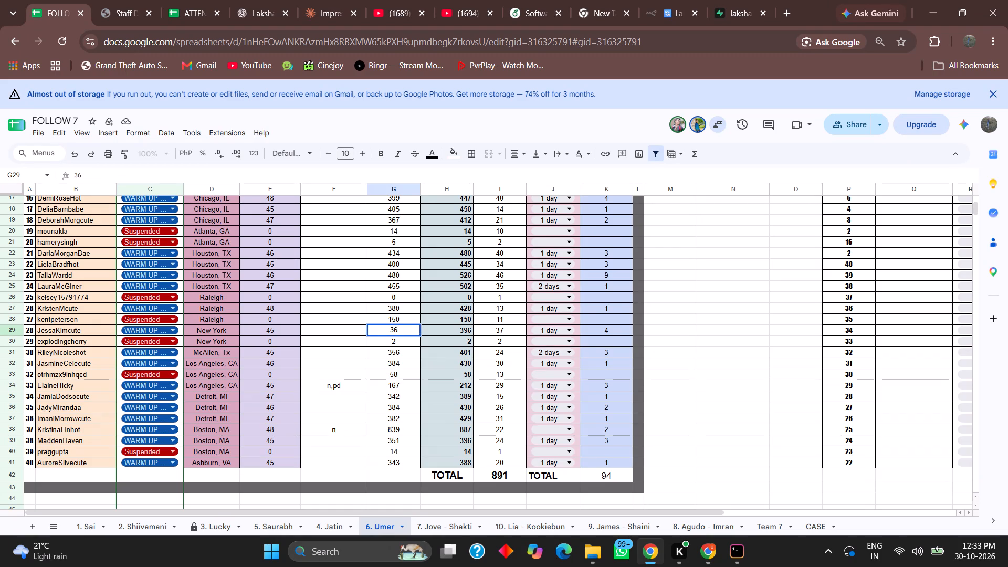
pyautogui.press('BackSpace')
pyautogui.write('95')
pyautogui.press('Right')
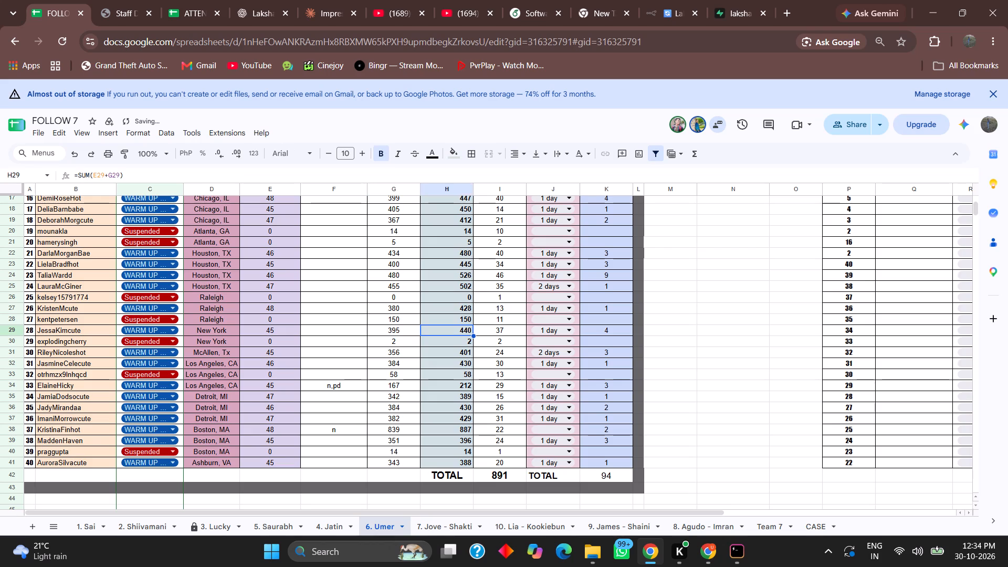
pyautogui.press('Right')
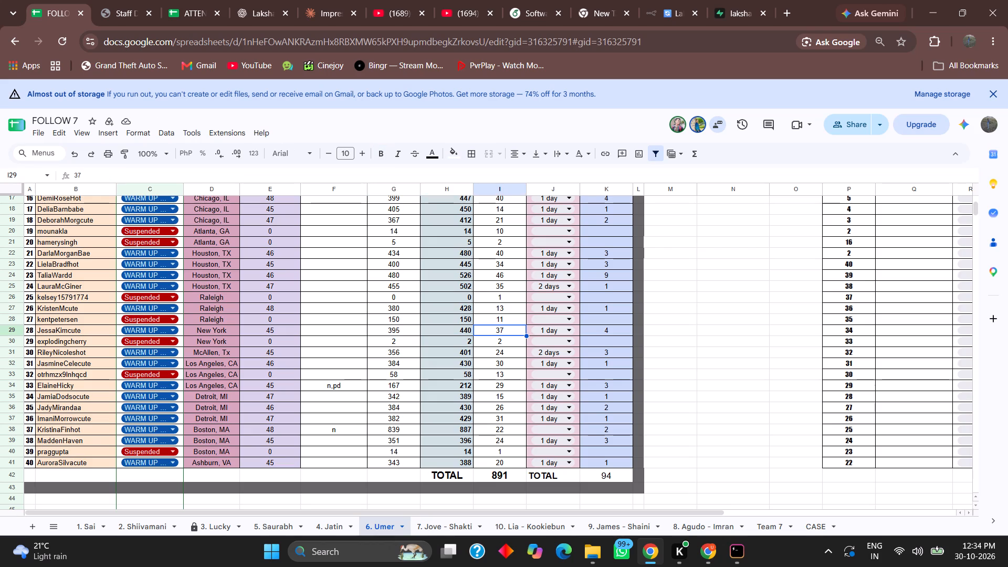
pyautogui.write('49')
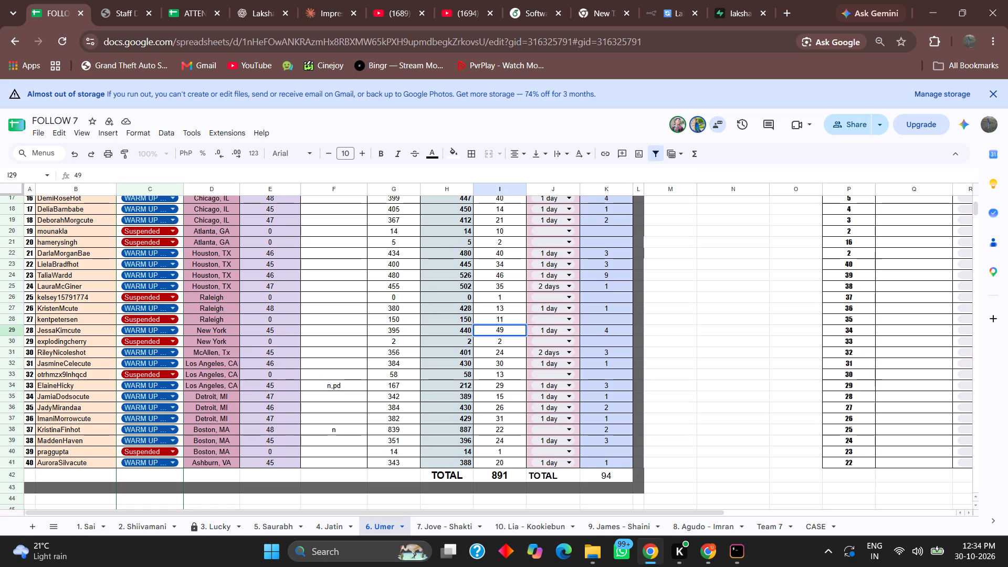
pyautogui.press('Right')
pyautogui.press('Right')
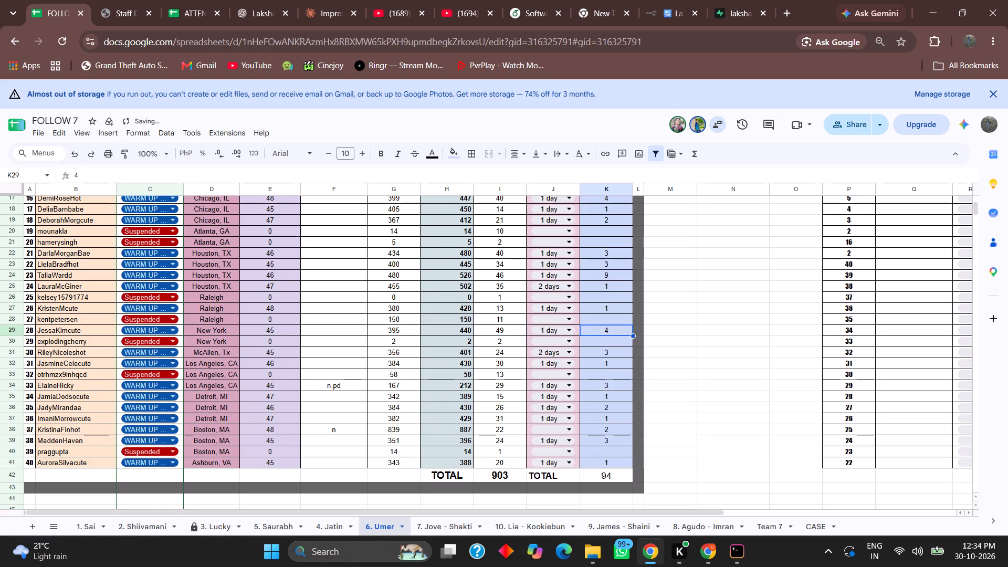
pyautogui.write('10')
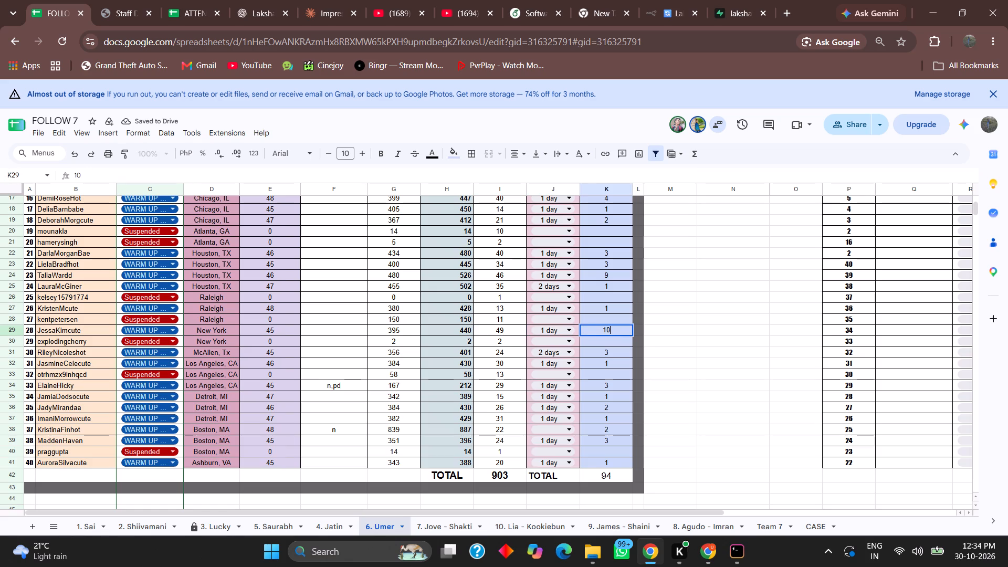
pyautogui.press('Left')
pyautogui.press('Left')
pyautogui.press('Left')
pyautogui.press('Left')
pyautogui.press('Left')
pyautogui.press('Left')
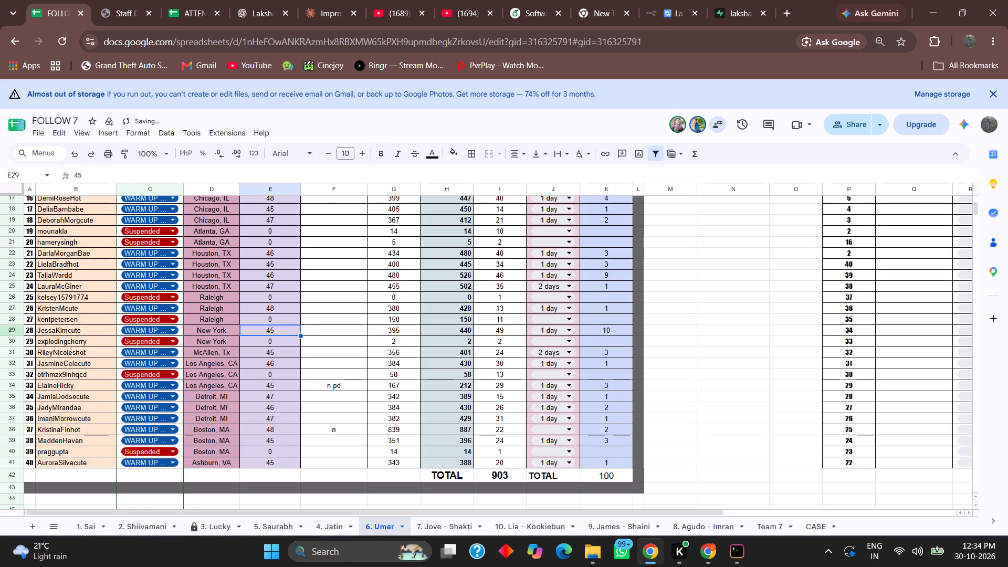
pyautogui.press('Left')
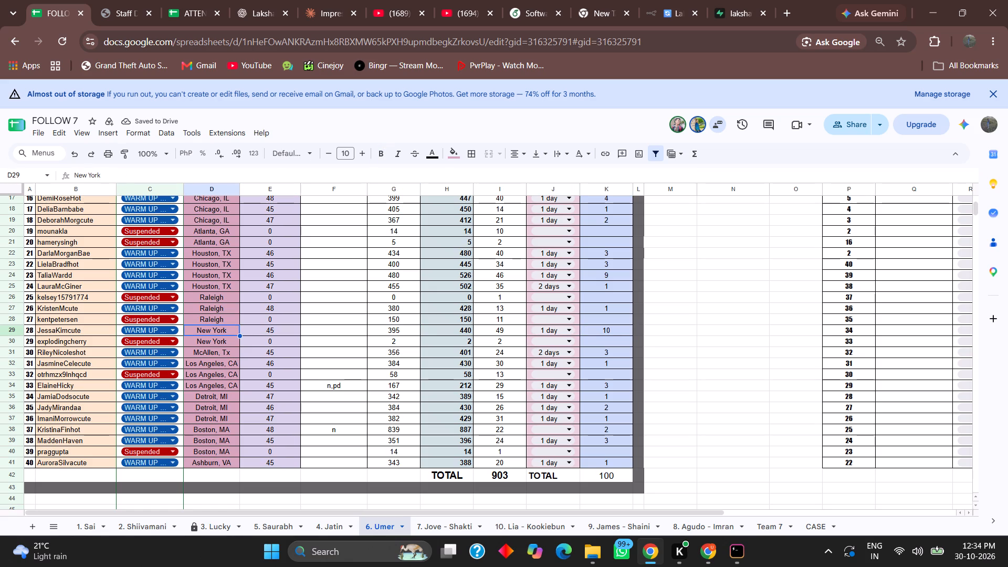
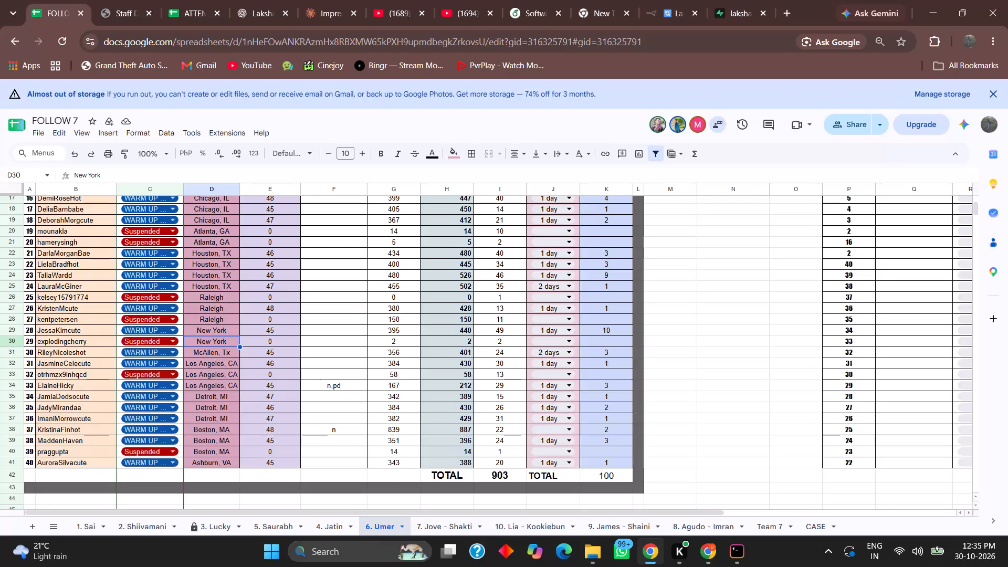
pyautogui.press('Down')
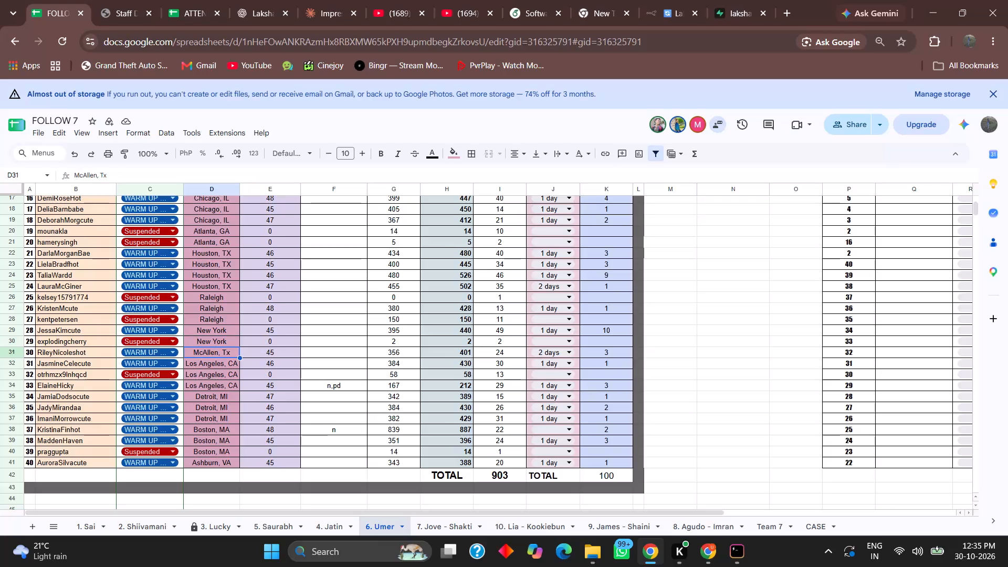
pyautogui.press('Right')
pyautogui.press('Right')
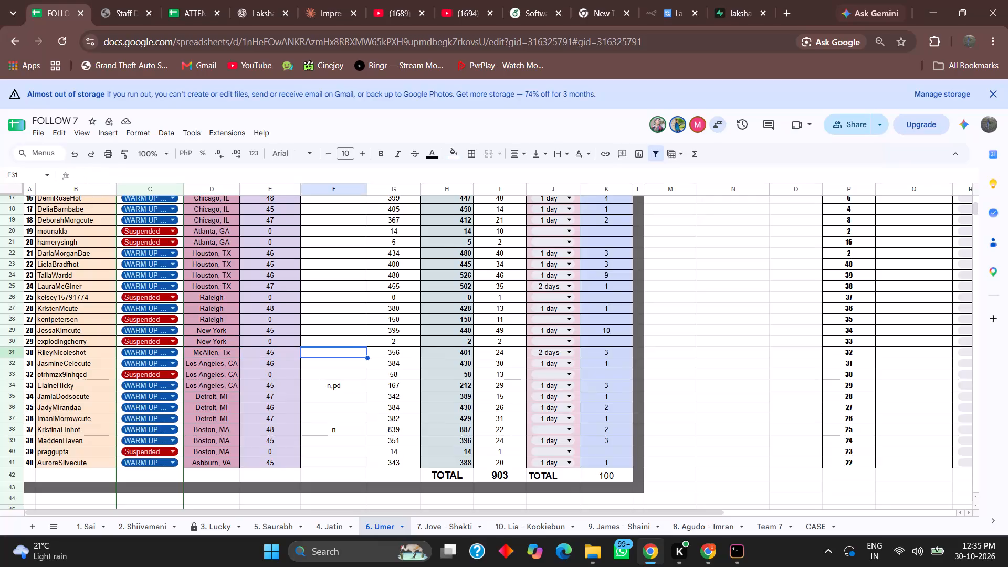
pyautogui.press('Right')
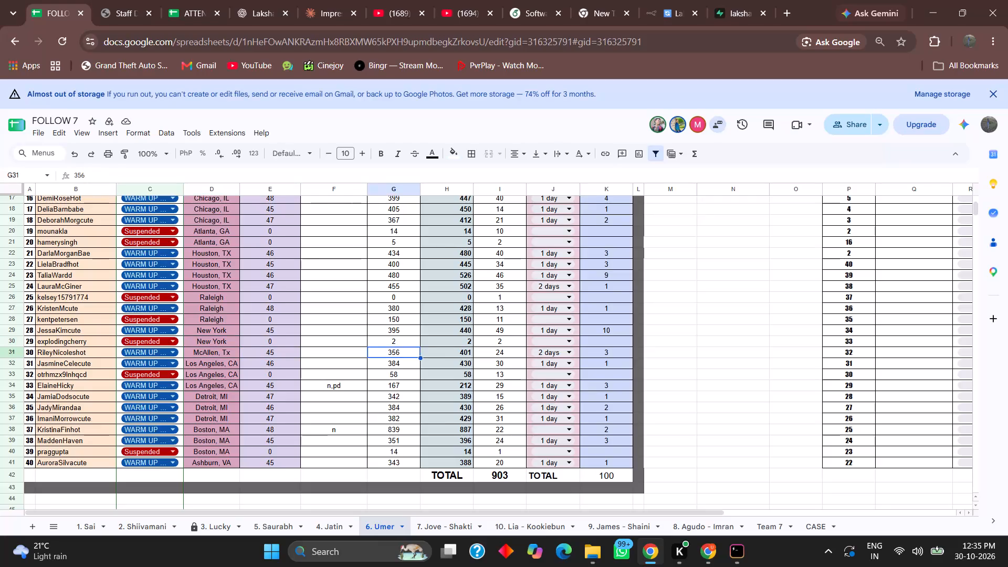
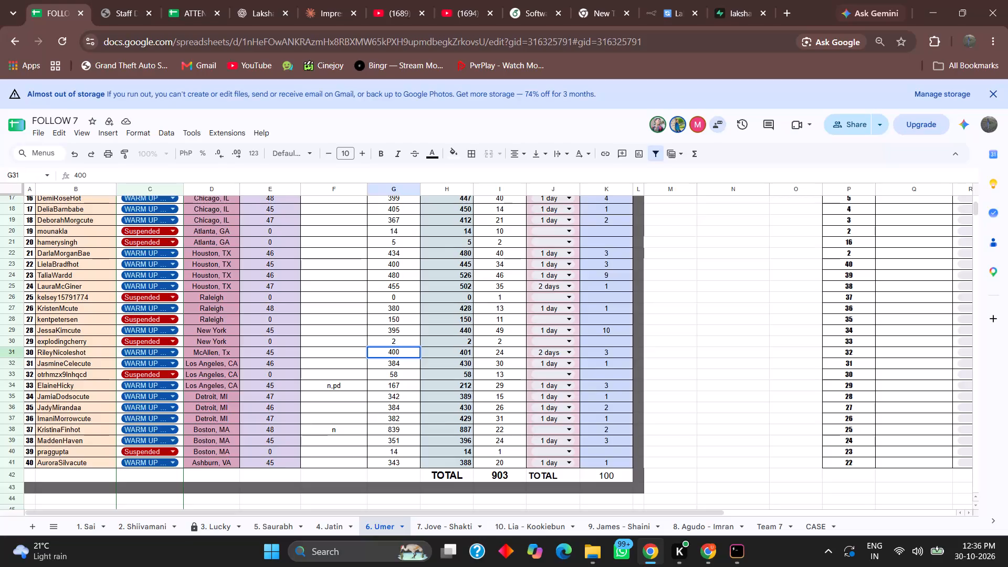
pyautogui.press('Right')
pyautogui.press('Right')
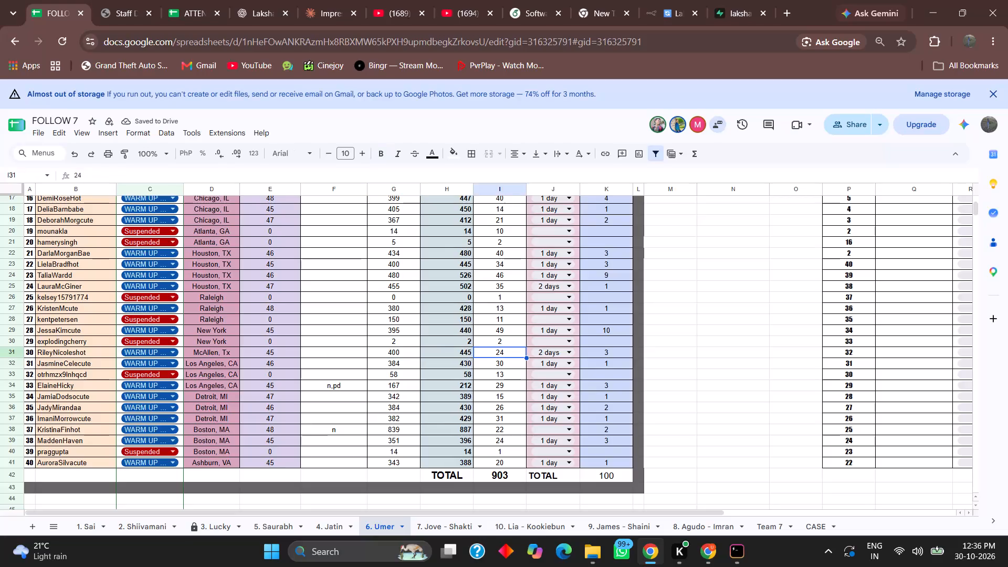
pyautogui.press('2')
pyautogui.press('3')
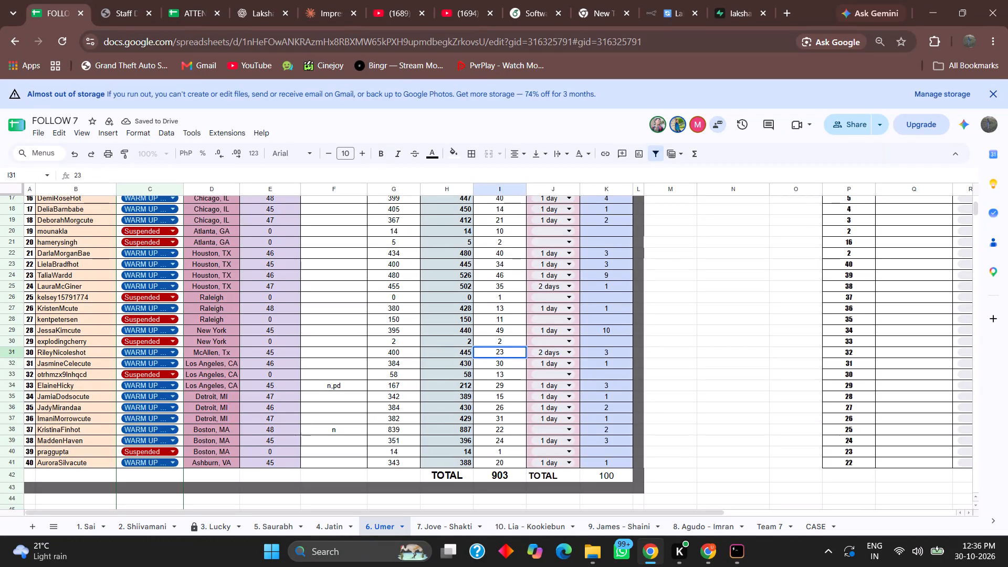
pyautogui.click(552, 351)
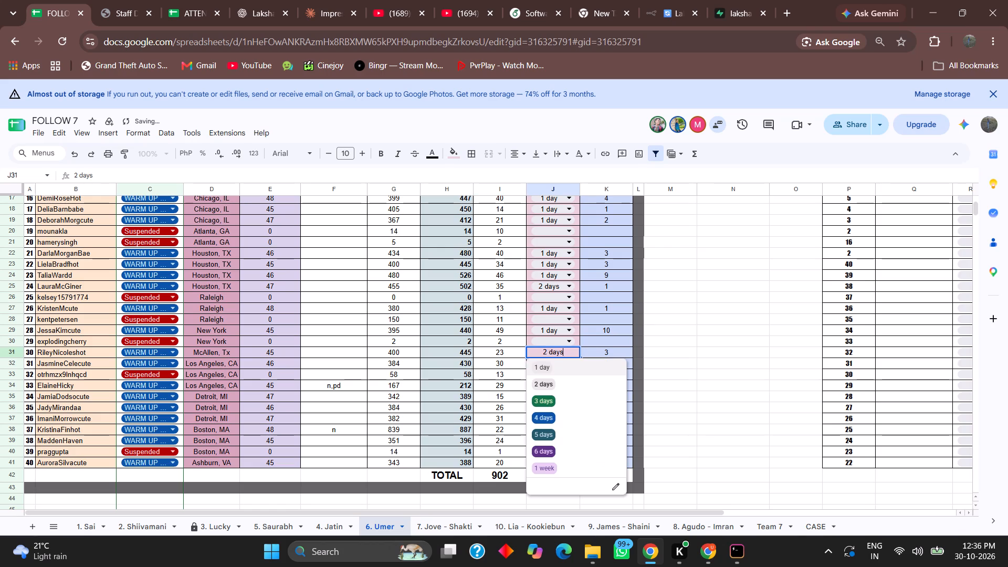
pyautogui.click(551, 407)
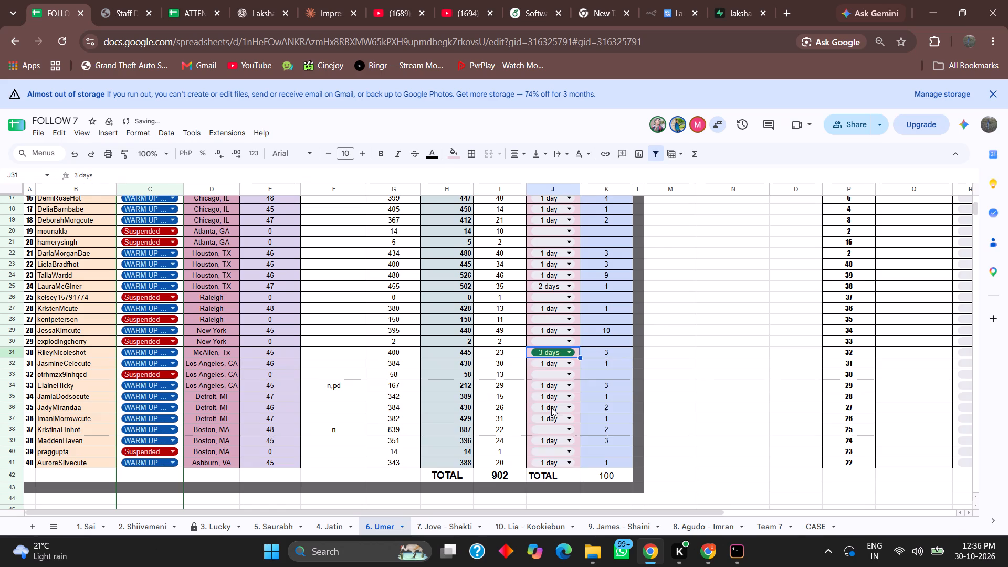
pyautogui.click(604, 352)
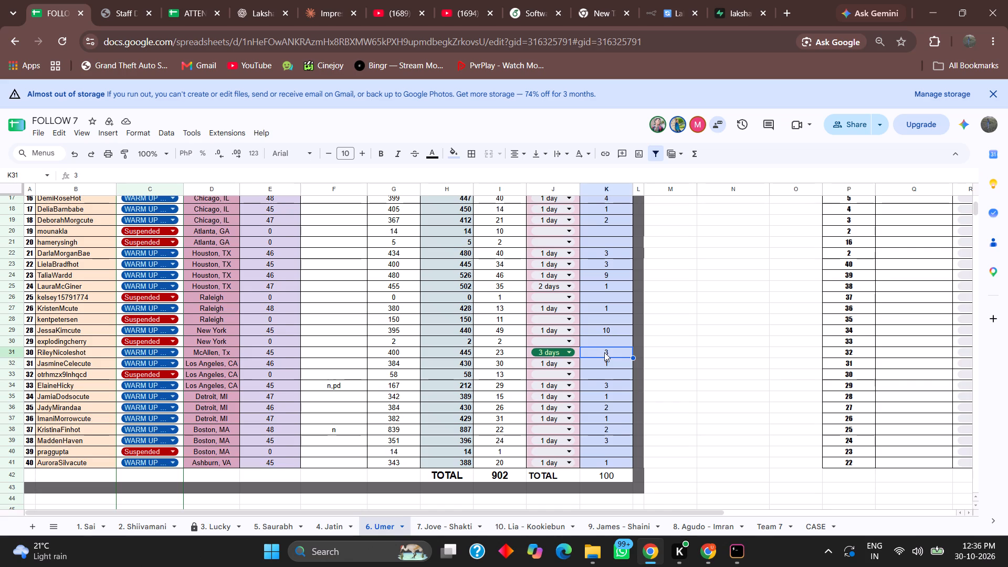
pyautogui.press('1')
pyautogui.press('Left')
pyautogui.press('Left')
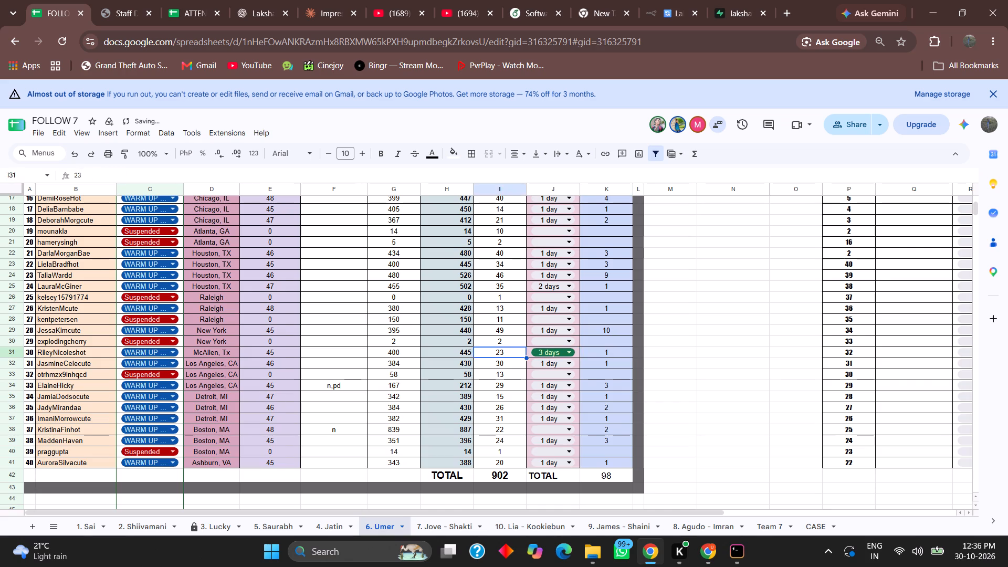
pyautogui.press('Left')
pyautogui.press('Left')
pyautogui.press('Left')
pyautogui.press('Left')
pyautogui.press('Left')
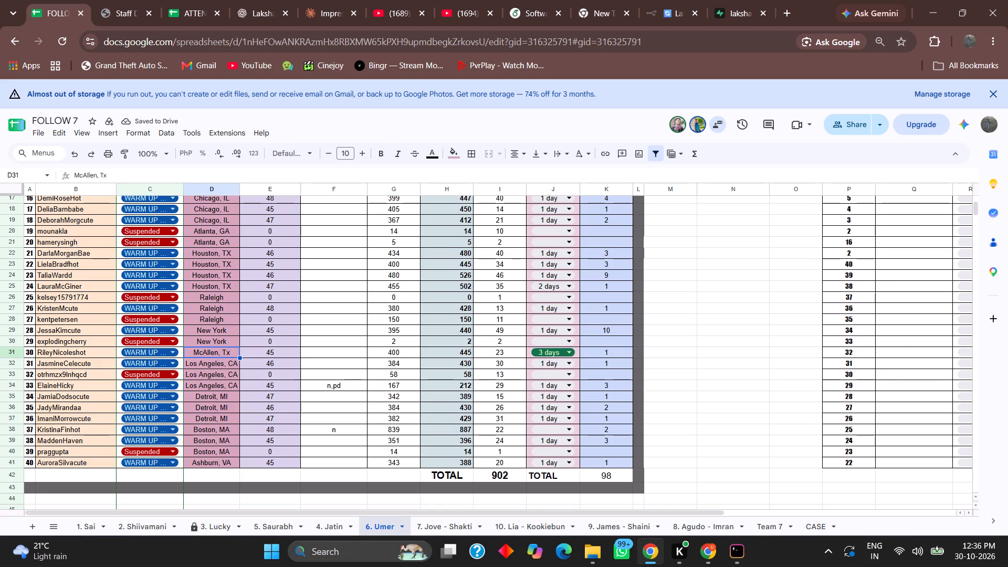
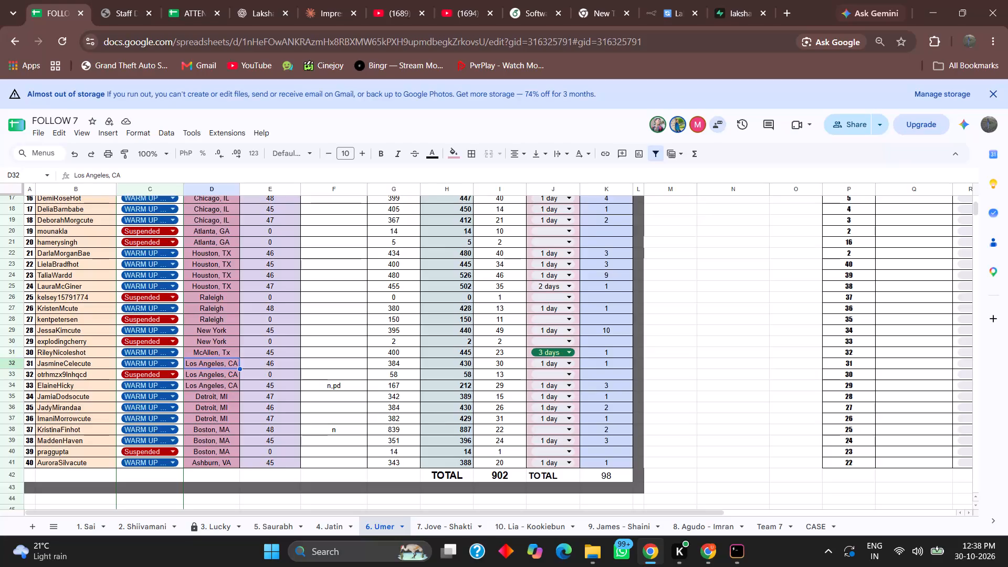
pyautogui.press('Right')
pyautogui.press('Right')
pyautogui.press('Right')
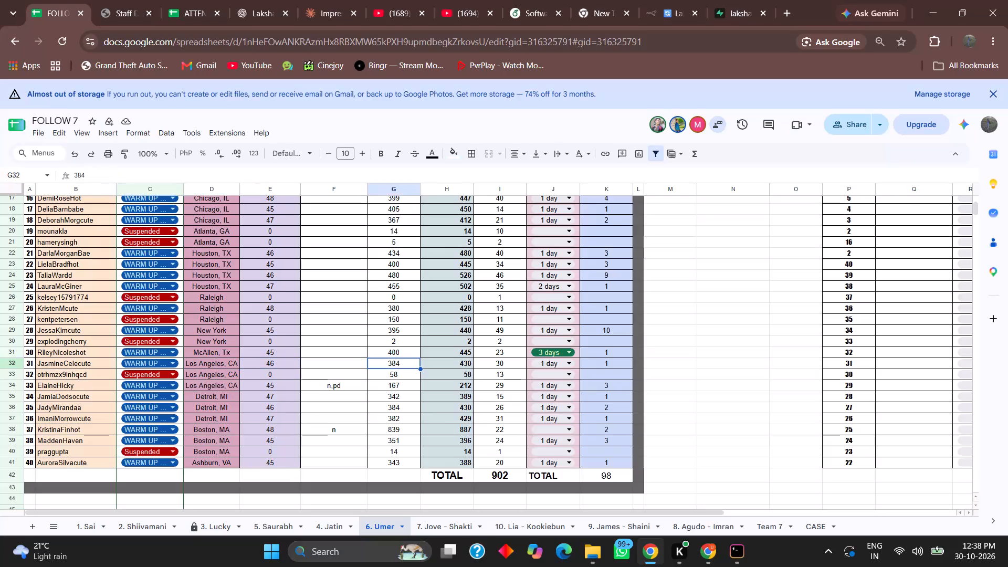
pyautogui.write('430')
pyautogui.press('Right')
pyautogui.press('Right')
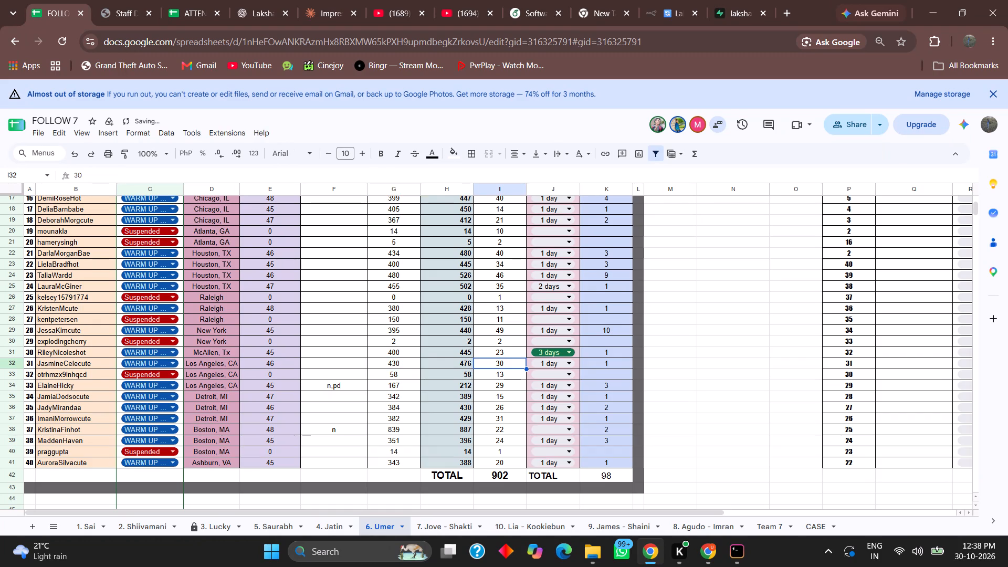
pyautogui.write('29')
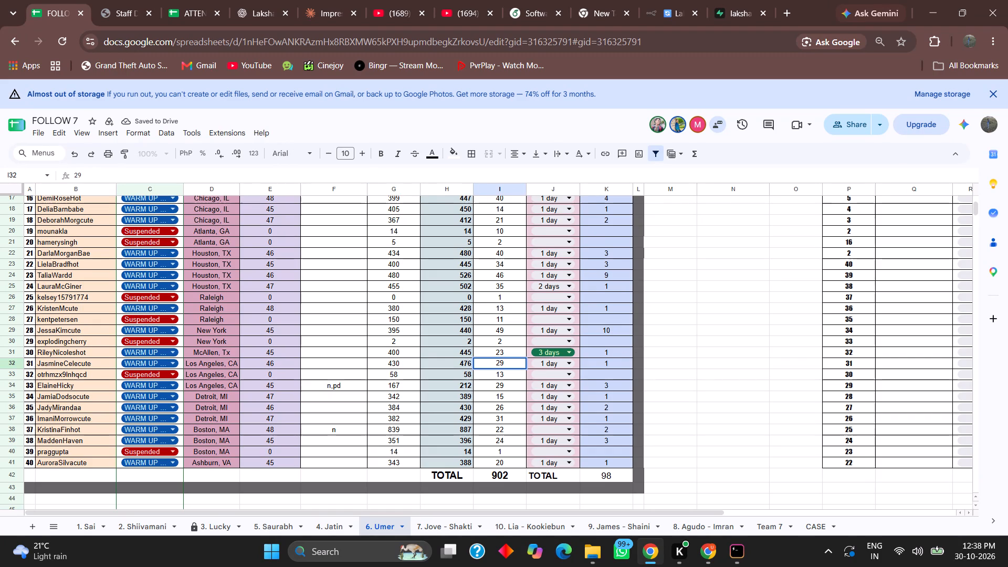
pyautogui.click(555, 364)
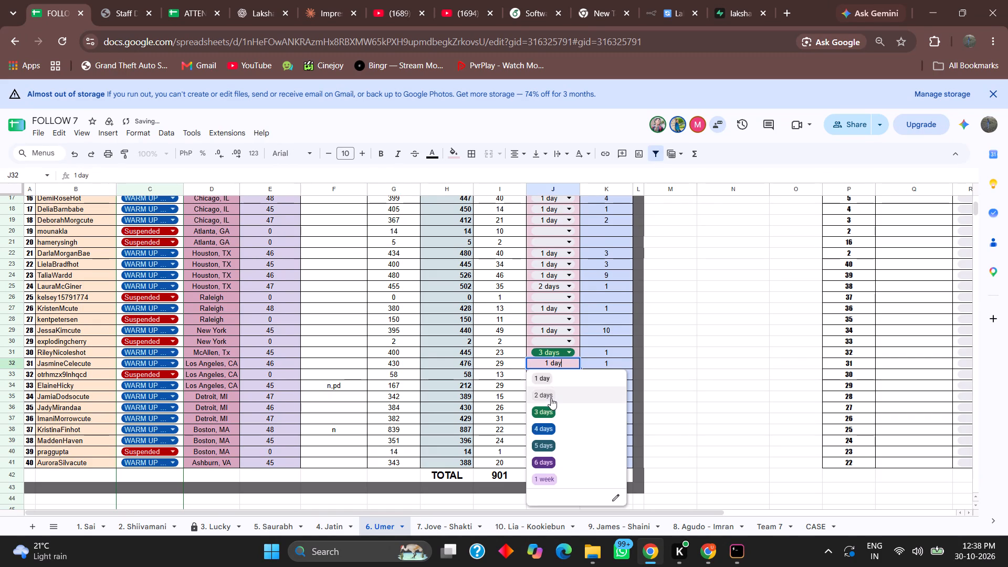
pyautogui.click(551, 398)
pyautogui.click(598, 363)
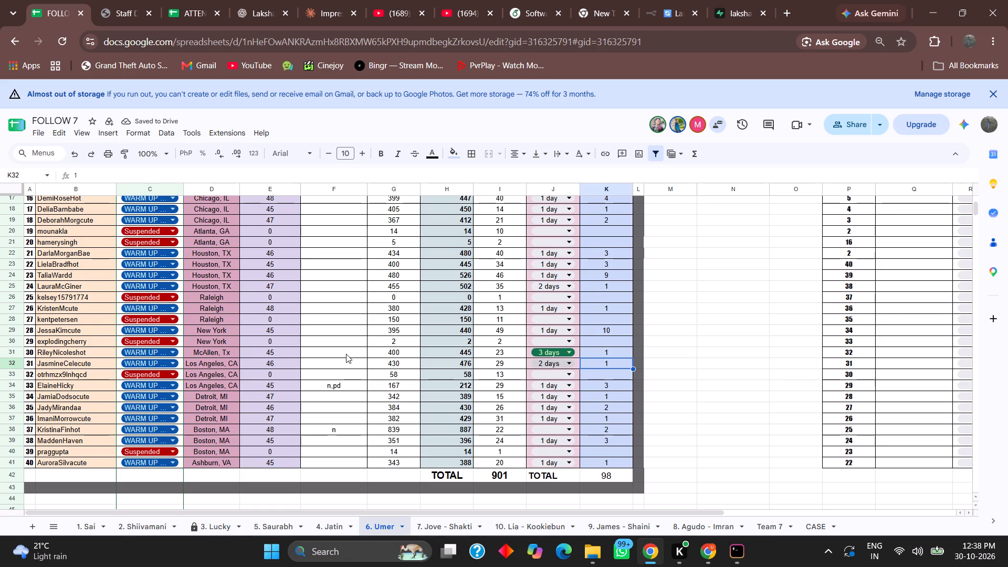
pyautogui.click(199, 364)
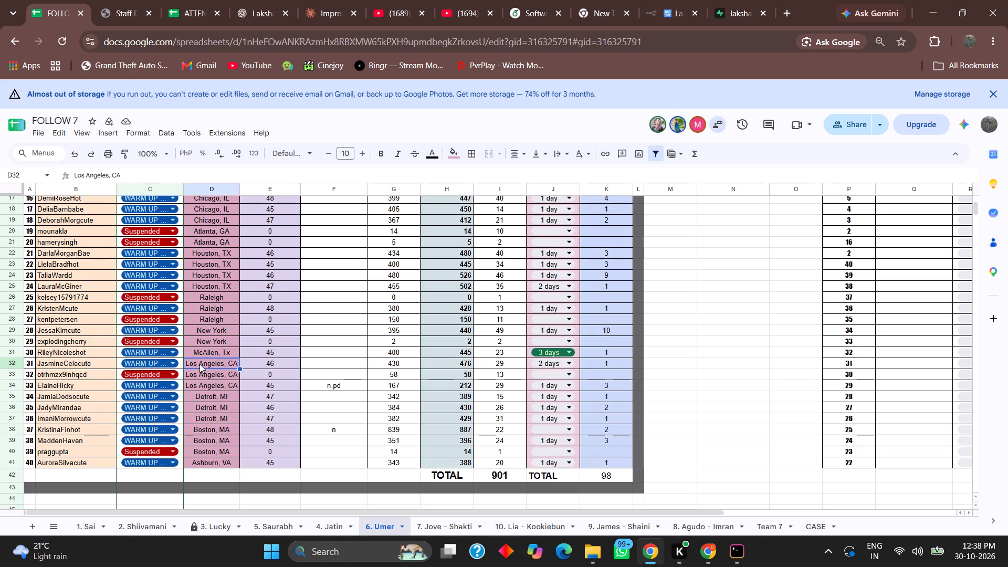
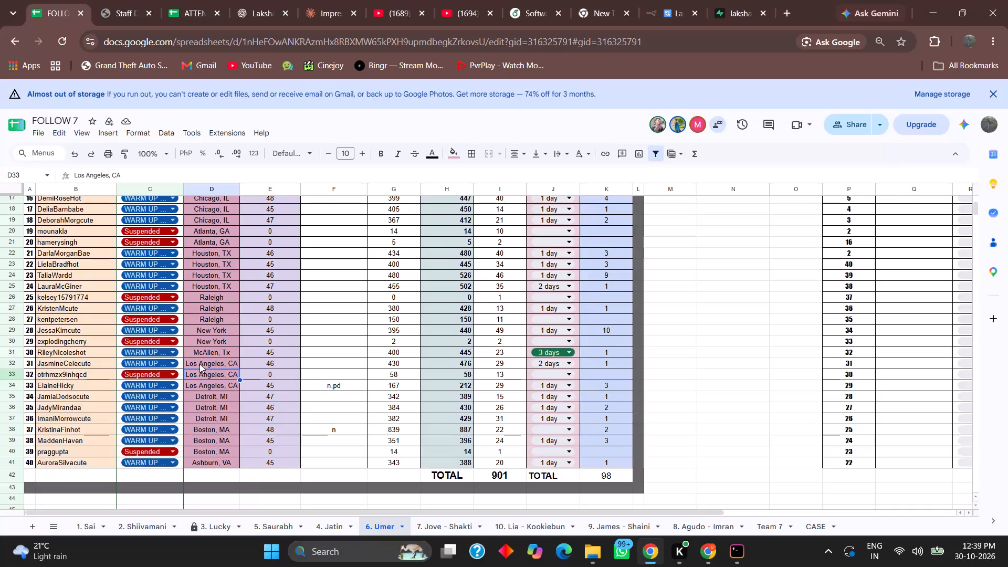
pyautogui.press('Down')
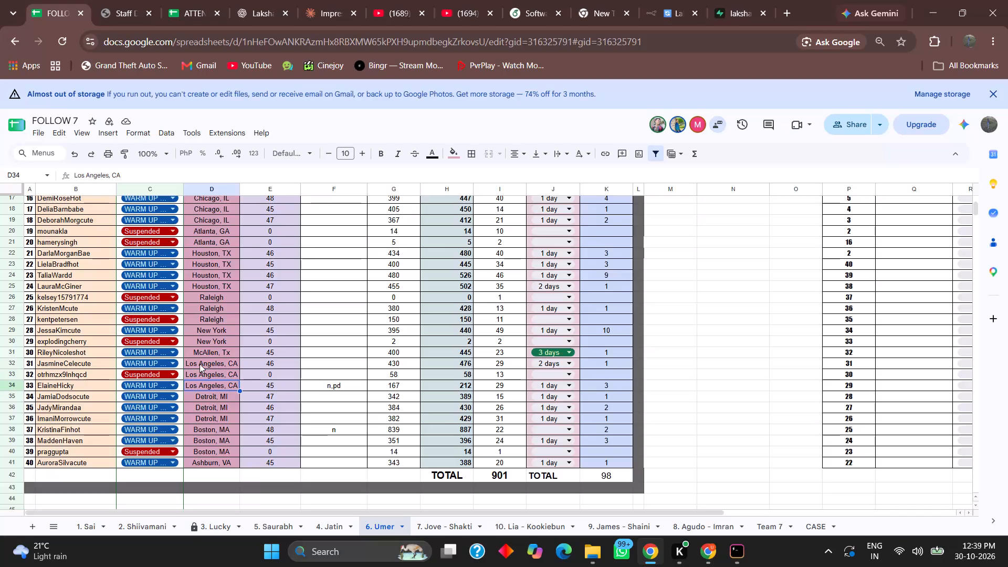
pyautogui.press('Right')
pyautogui.press('Right')
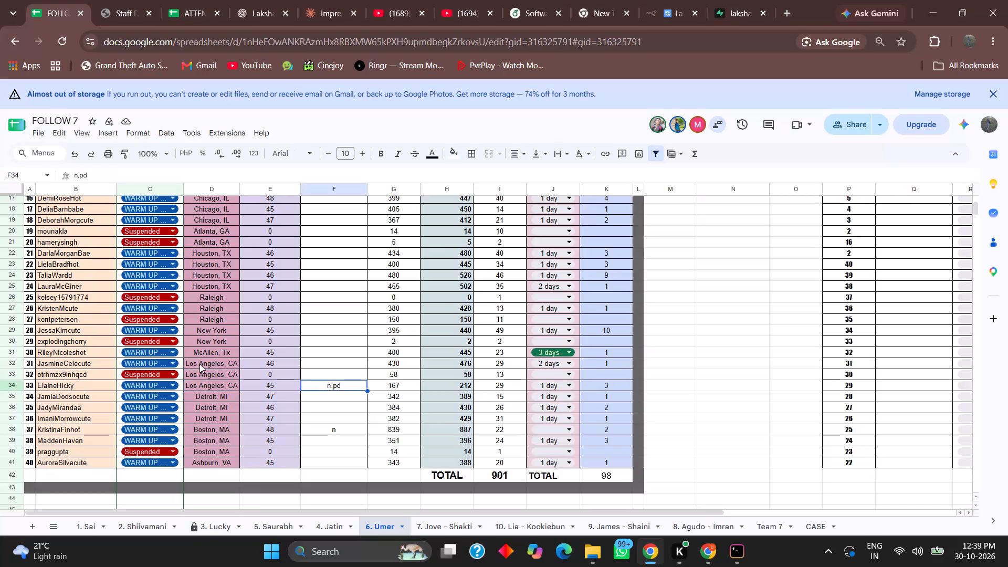
pyautogui.press('Down')
pyautogui.press('Left')
pyautogui.press('Left')
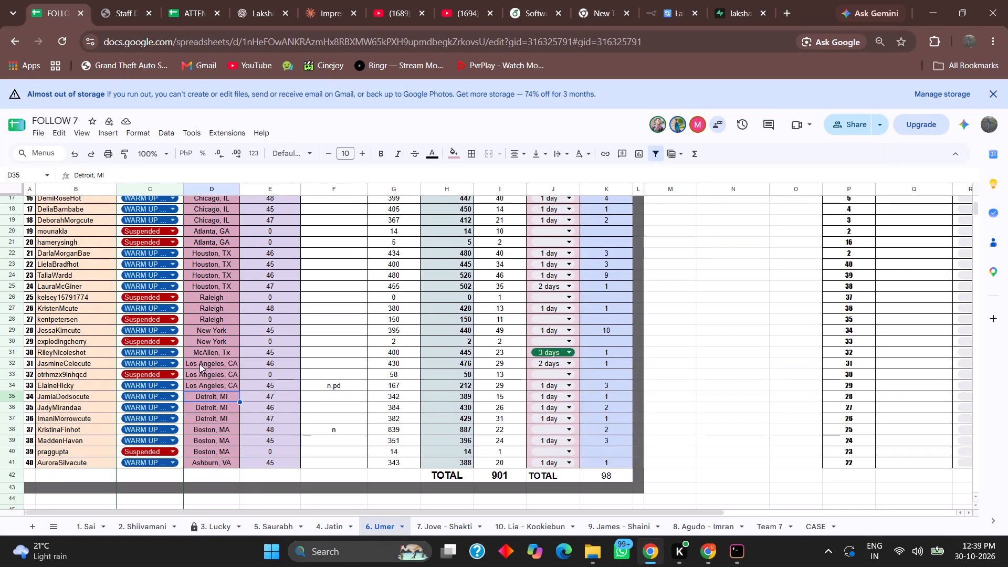
pyautogui.press('Right')
pyautogui.press('Right')
pyautogui.press('Right')
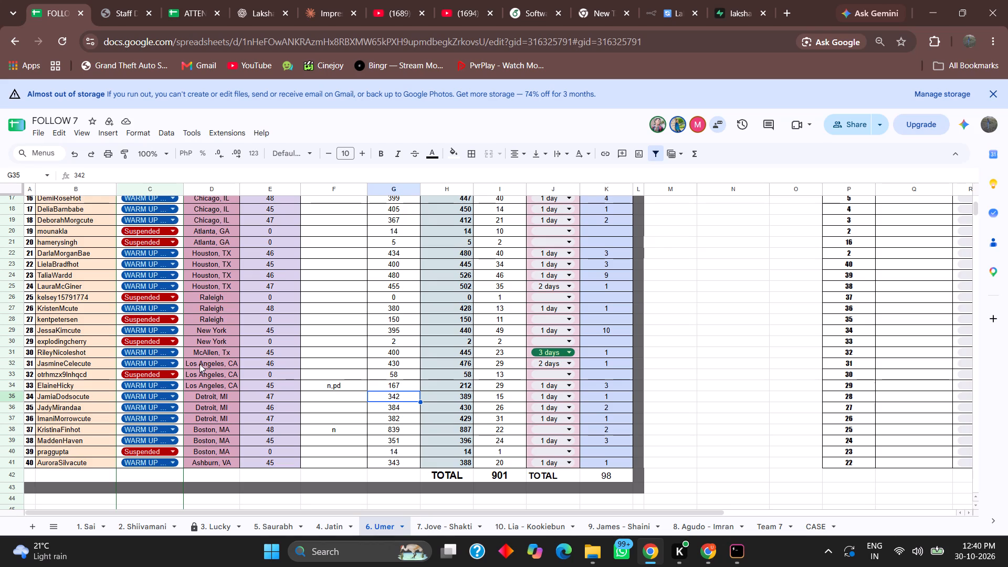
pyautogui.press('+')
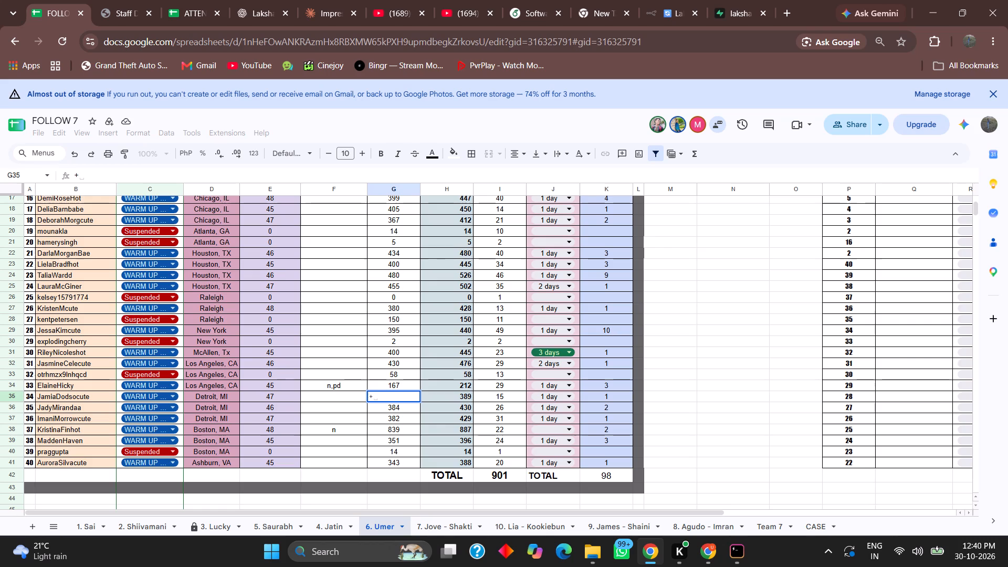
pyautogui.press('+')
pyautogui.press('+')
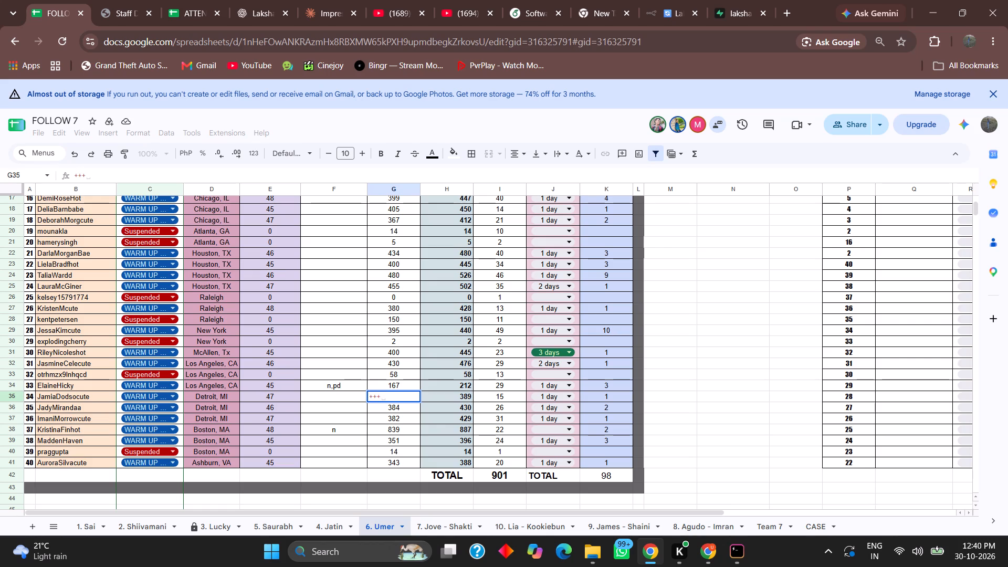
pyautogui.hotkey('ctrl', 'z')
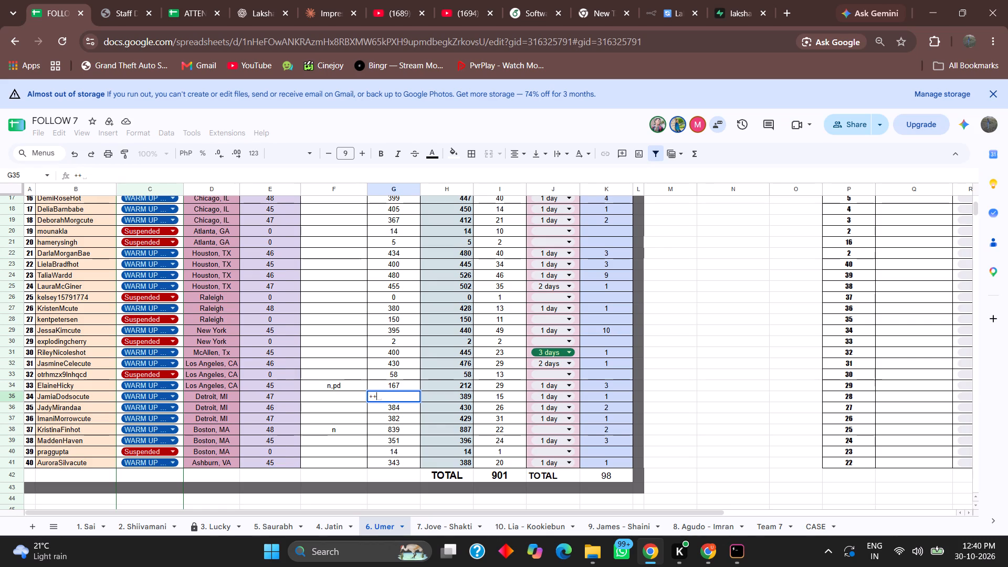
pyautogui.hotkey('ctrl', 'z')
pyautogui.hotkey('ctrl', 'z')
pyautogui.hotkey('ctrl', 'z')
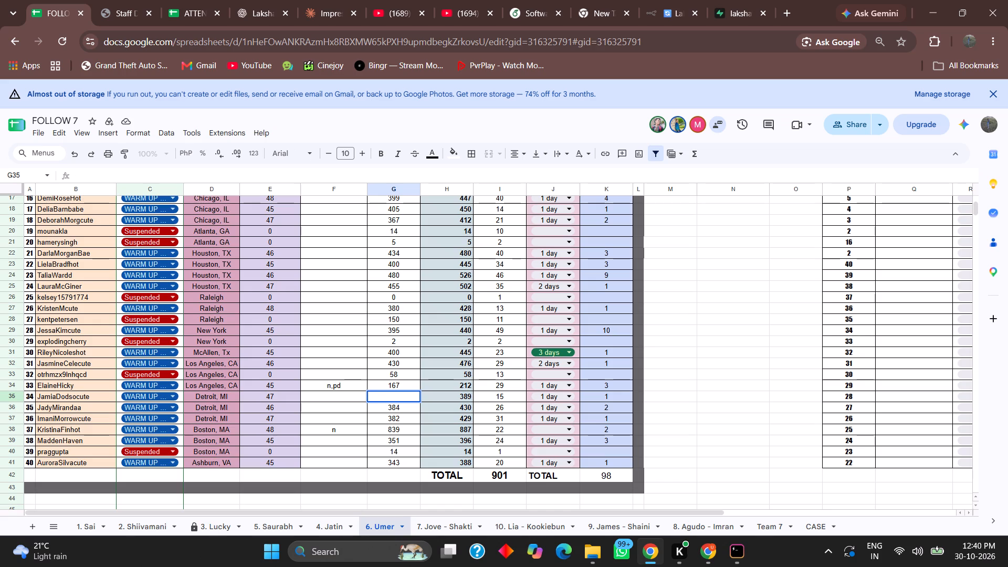
pyautogui.press('3')
pyautogui.write('89')
pyautogui.press('BackSpace')
pyautogui.press('7')
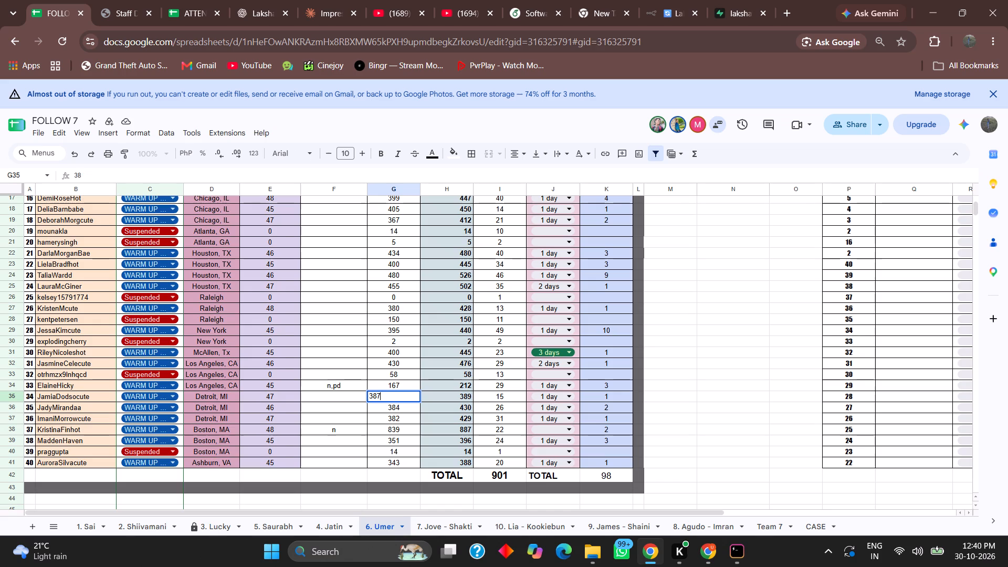
pyautogui.press('Right')
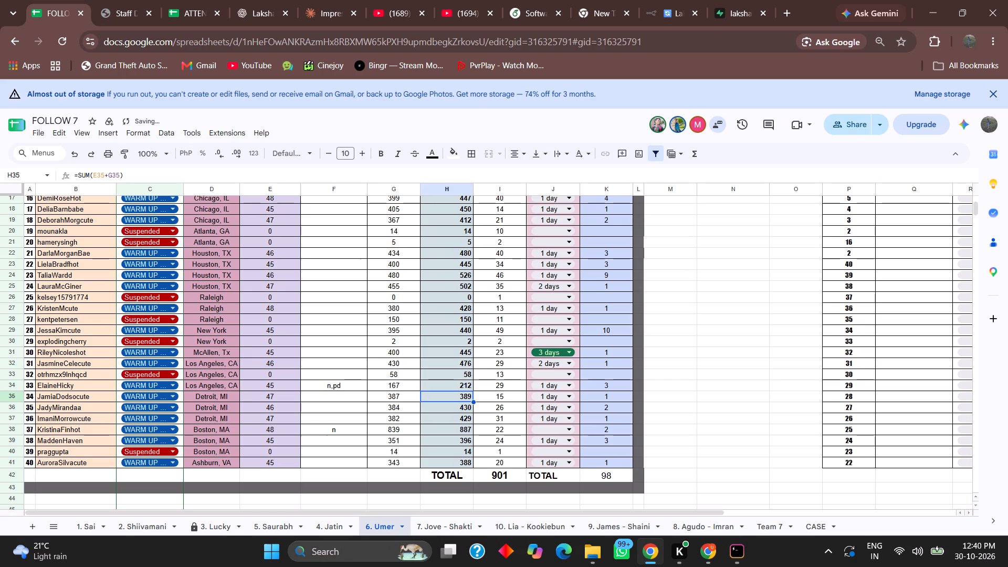
pyautogui.press('Right')
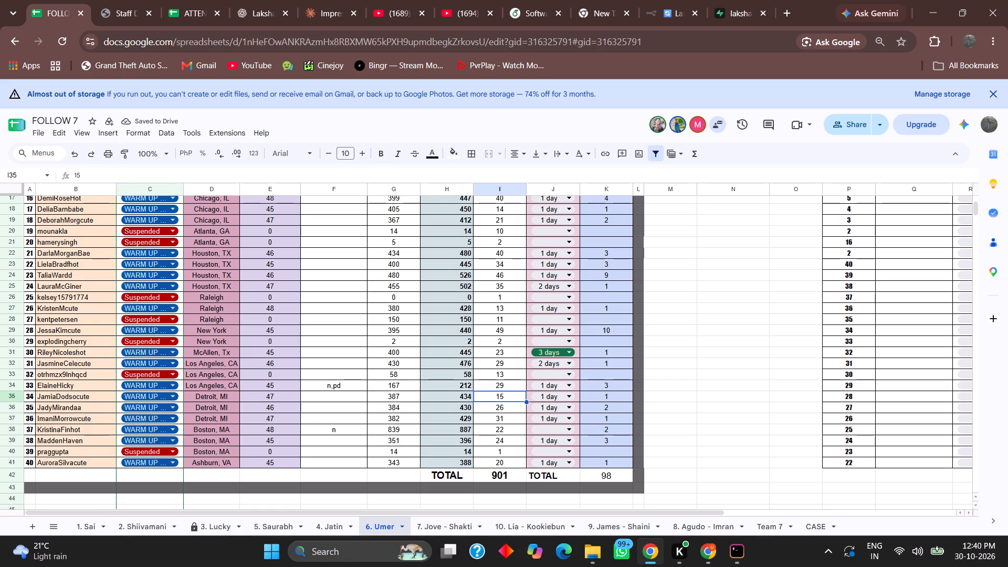
pyautogui.write('18')
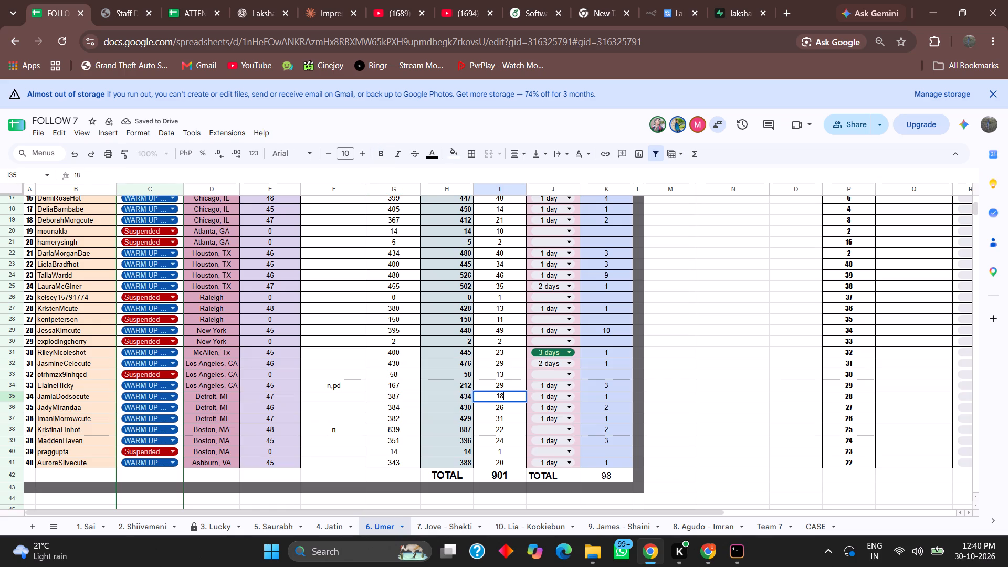
pyautogui.press('Right')
pyautogui.press('Left')
pyautogui.press('Left')
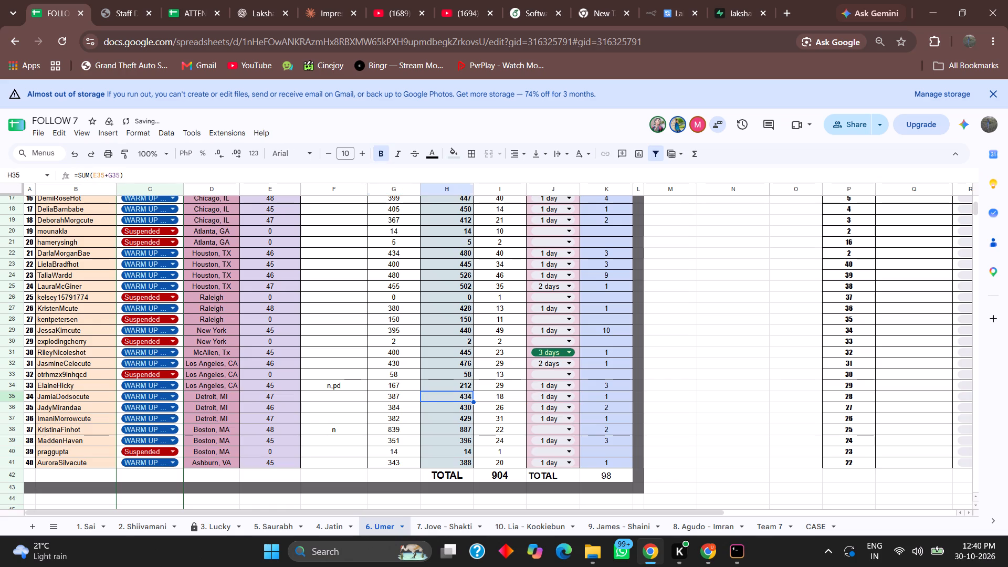
pyautogui.press('Left')
pyautogui.press('Left')
pyautogui.press('Left')
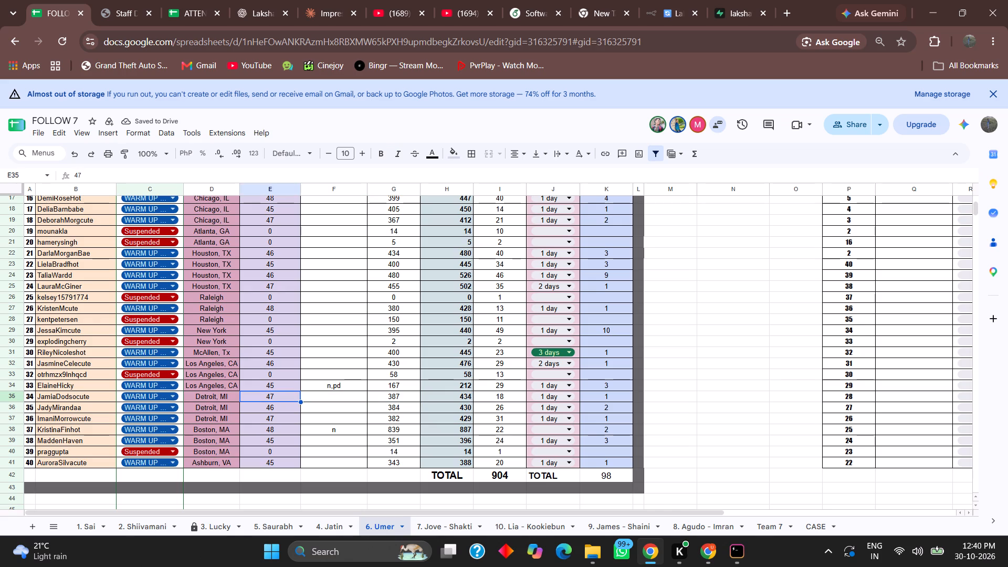
pyautogui.press('Left')
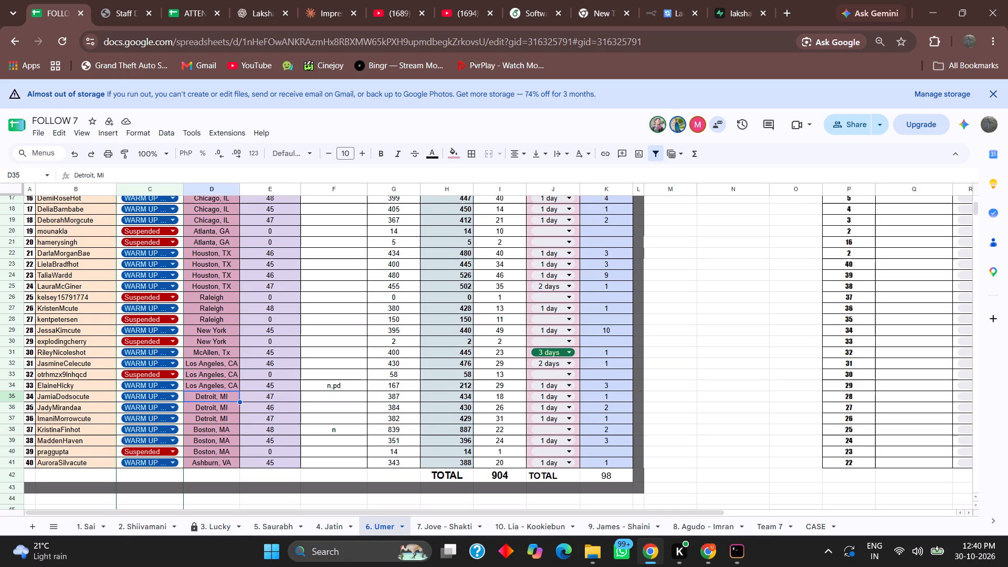
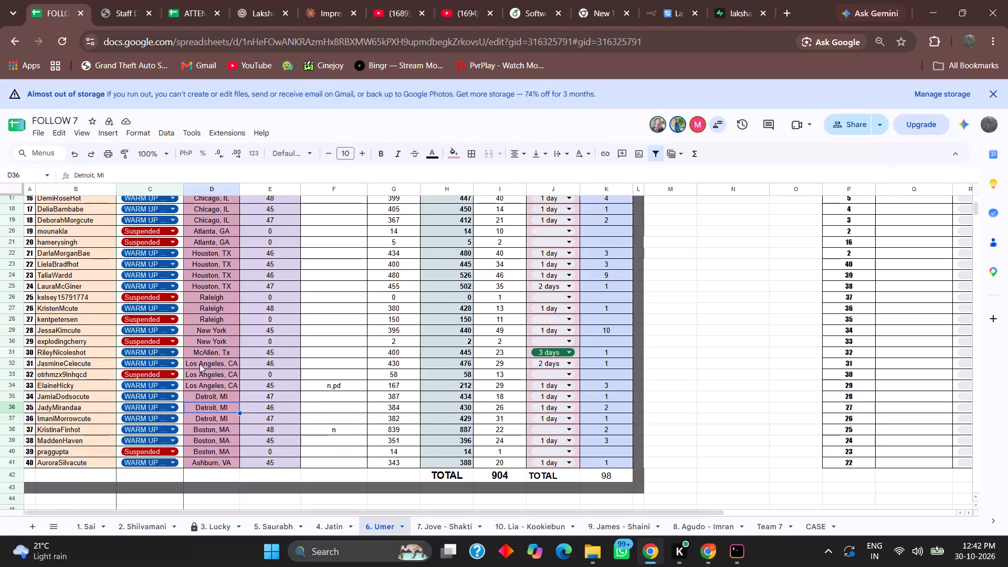
pyautogui.press('Right')
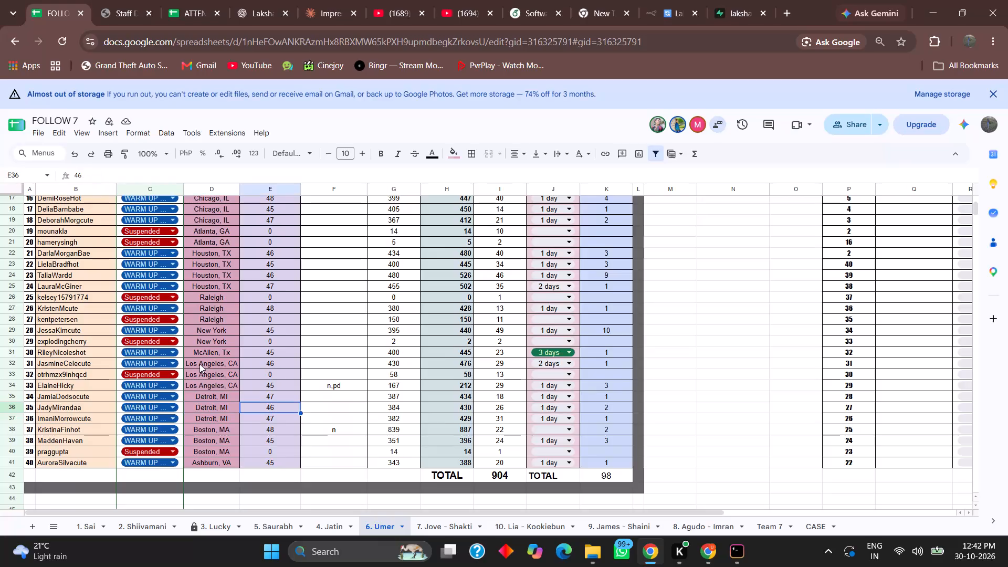
pyautogui.press('Right')
pyautogui.press('Right')
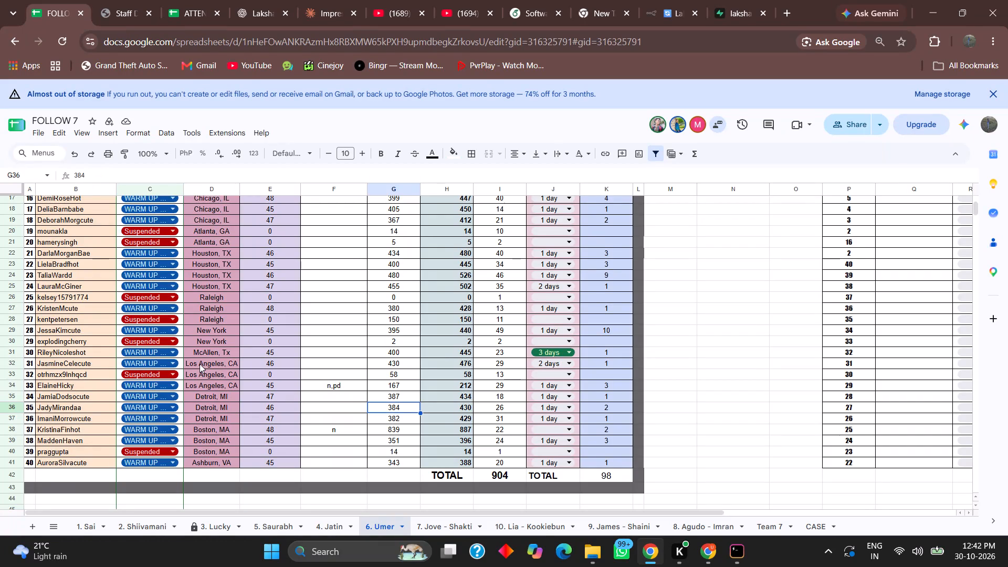
pyautogui.write('42')
pyautogui.press('9')
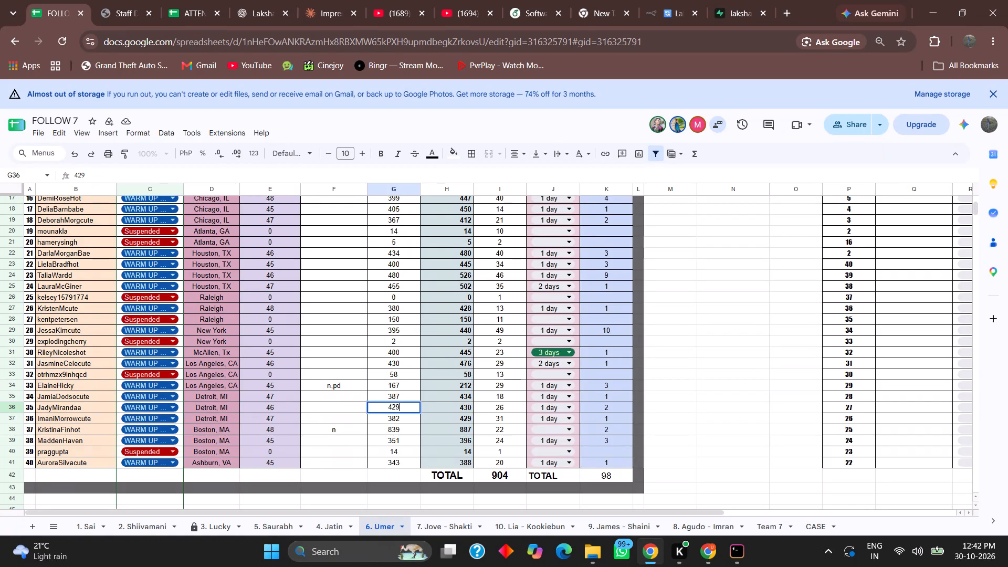
pyautogui.press('Right')
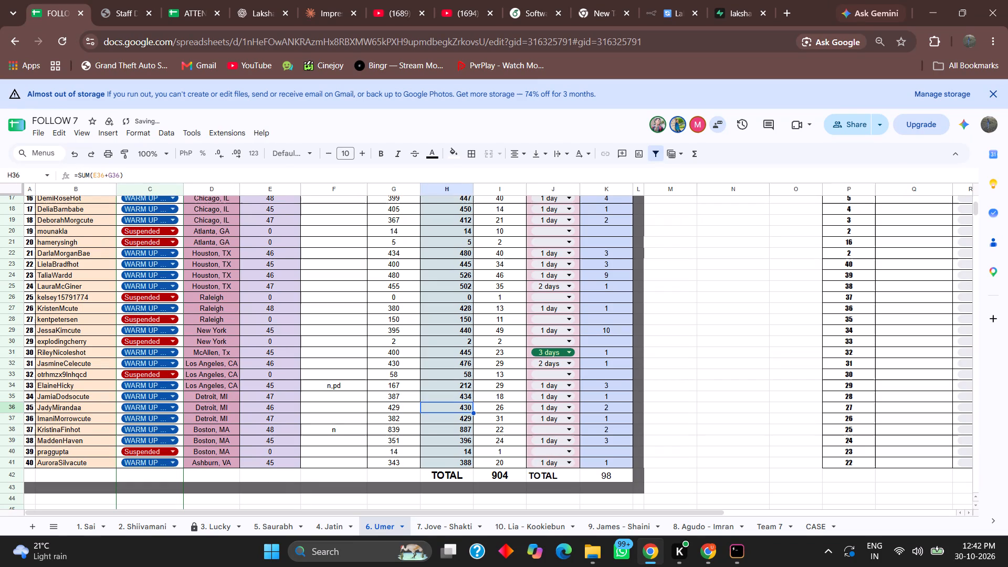
pyautogui.press('Right')
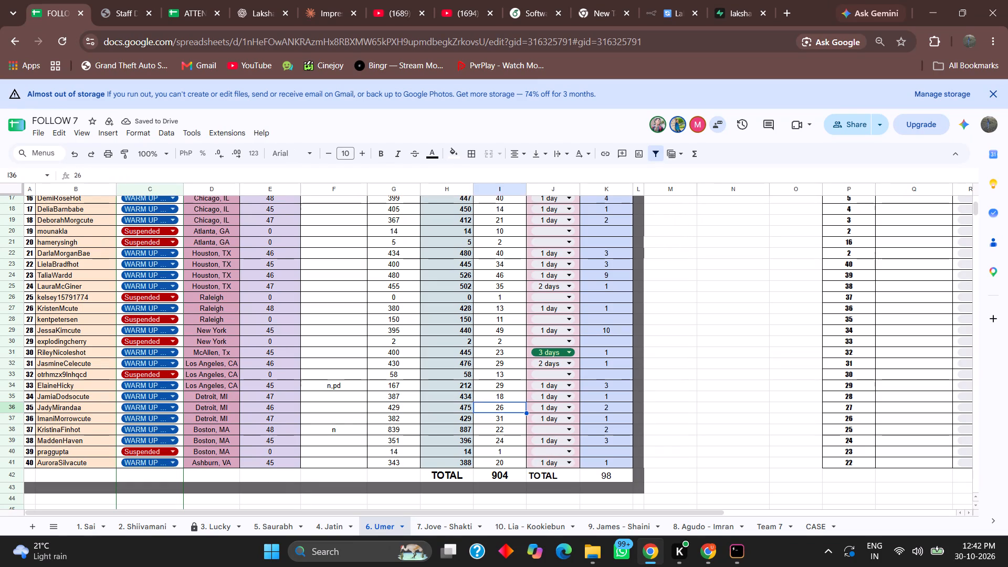
pyautogui.press('2')
pyautogui.press('9')
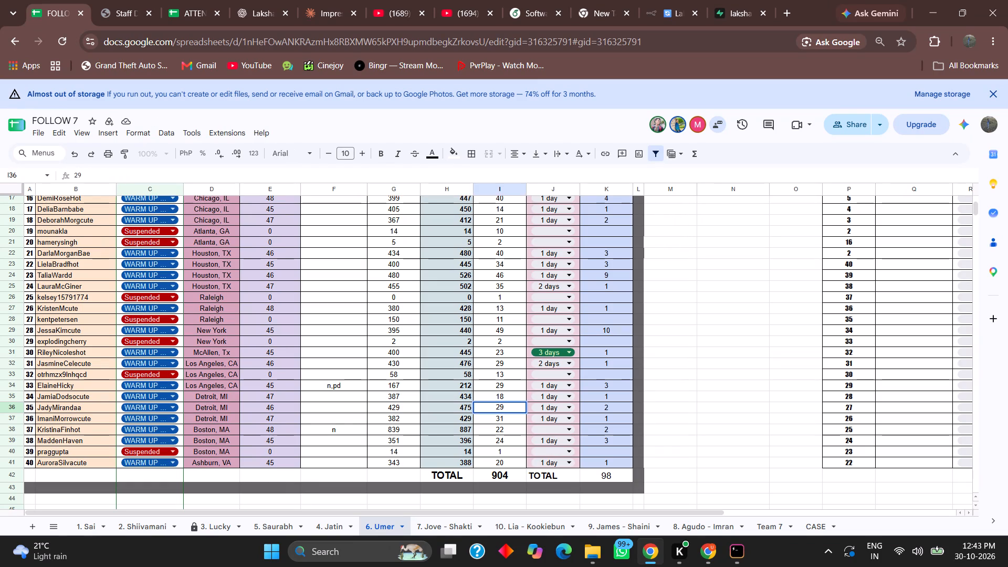
pyautogui.press('Right')
pyautogui.press('Right')
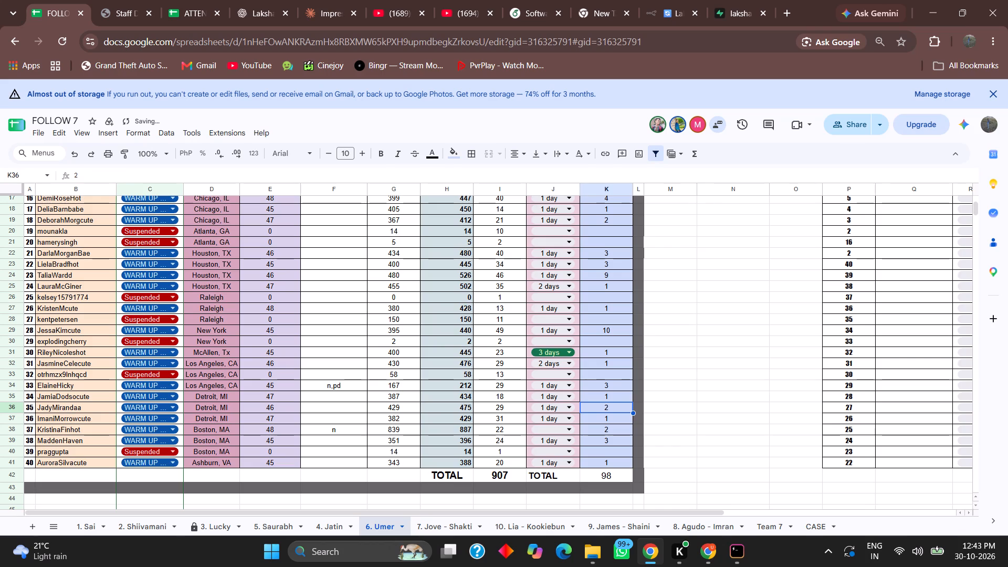
pyautogui.press('3')
pyautogui.press('Left')
pyautogui.press('Left')
pyautogui.press('Left')
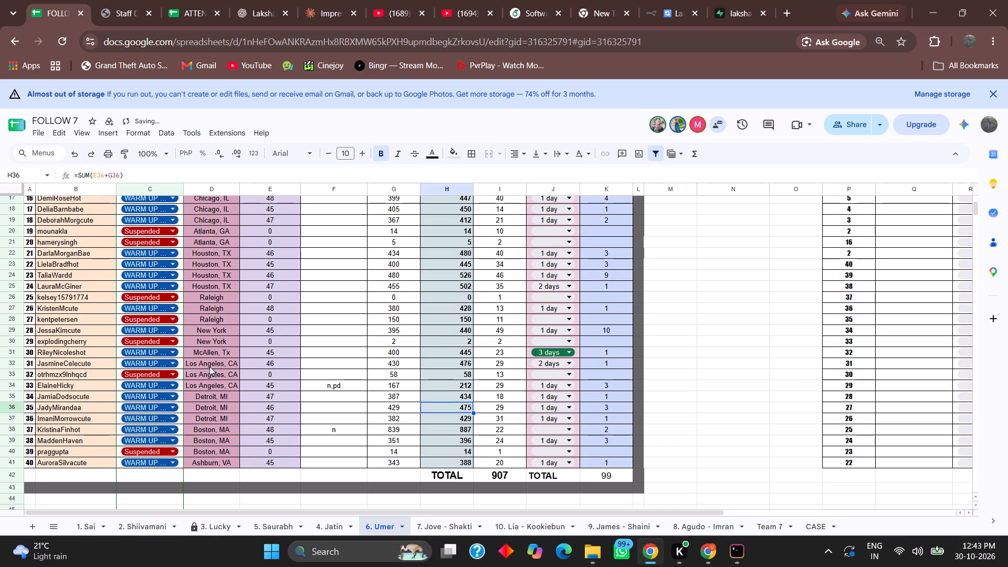
pyautogui.press('Left')
pyautogui.press('Left')
pyautogui.press('Left')
pyautogui.press('Left')
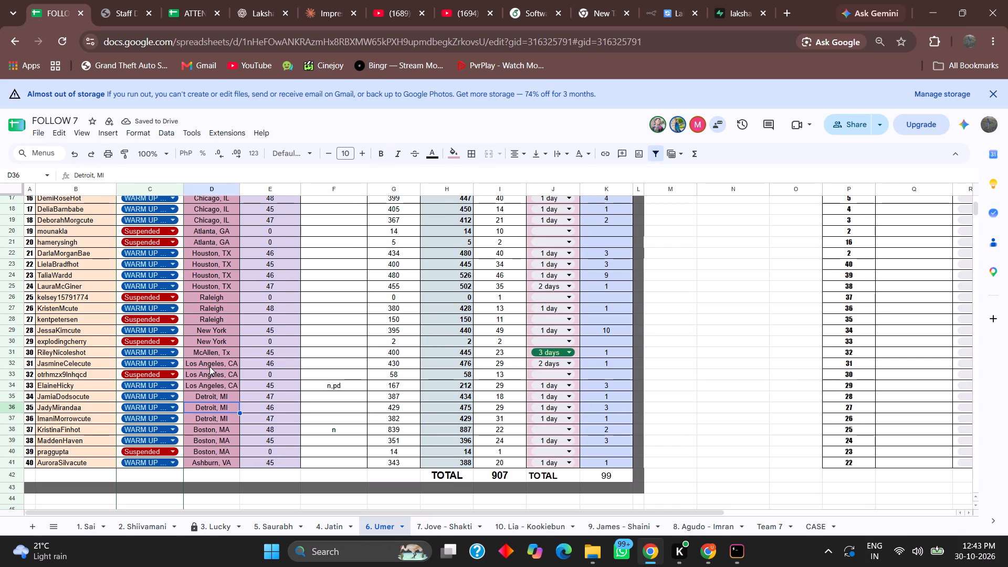
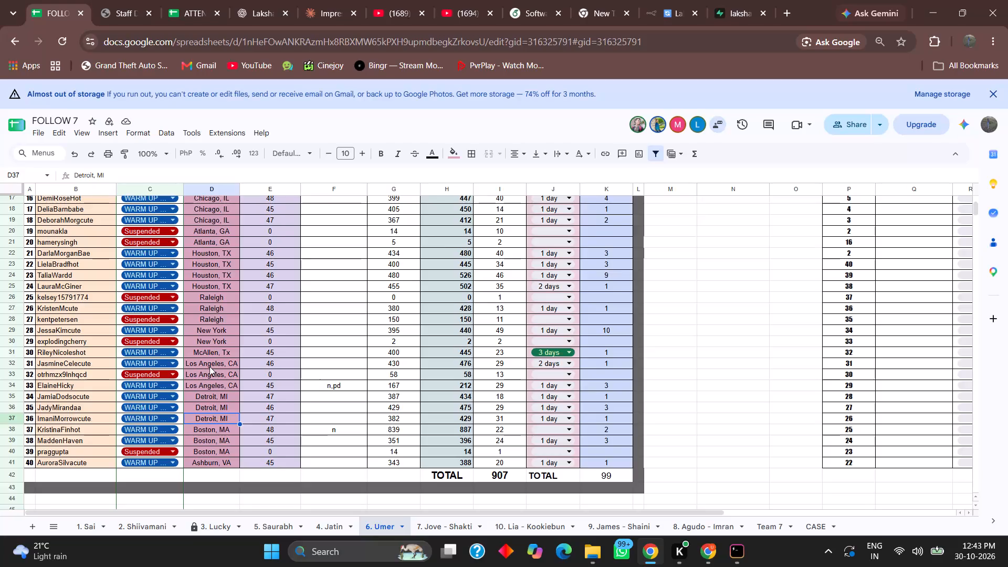
pyautogui.press('Right')
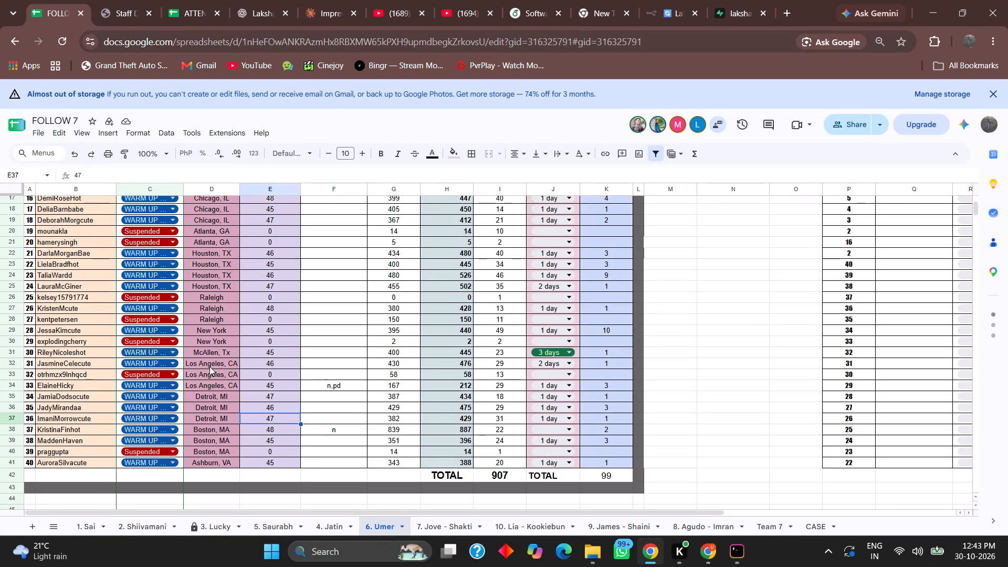
pyautogui.press('Right')
pyautogui.press('Right')
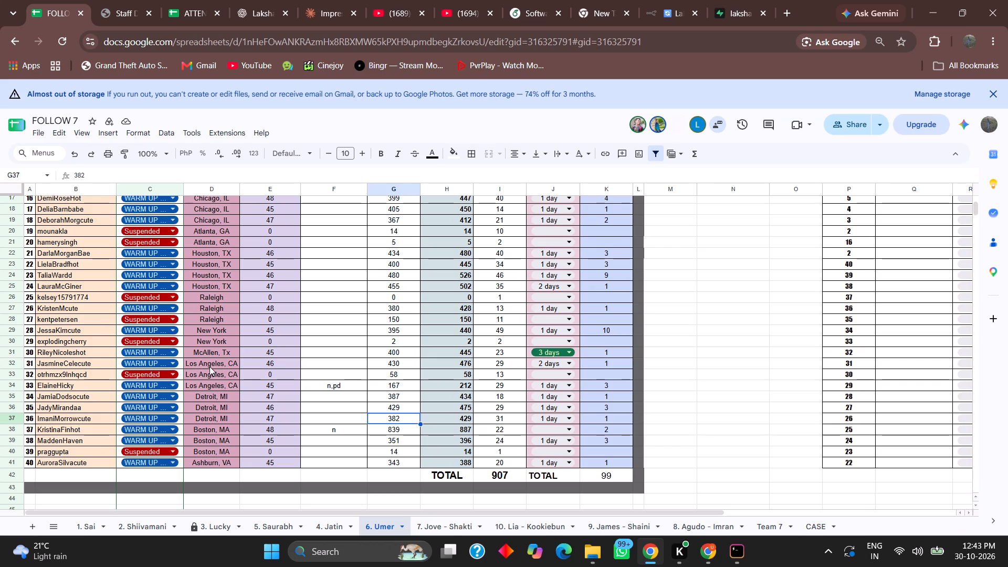
pyautogui.write('425')
pyautogui.press('Right')
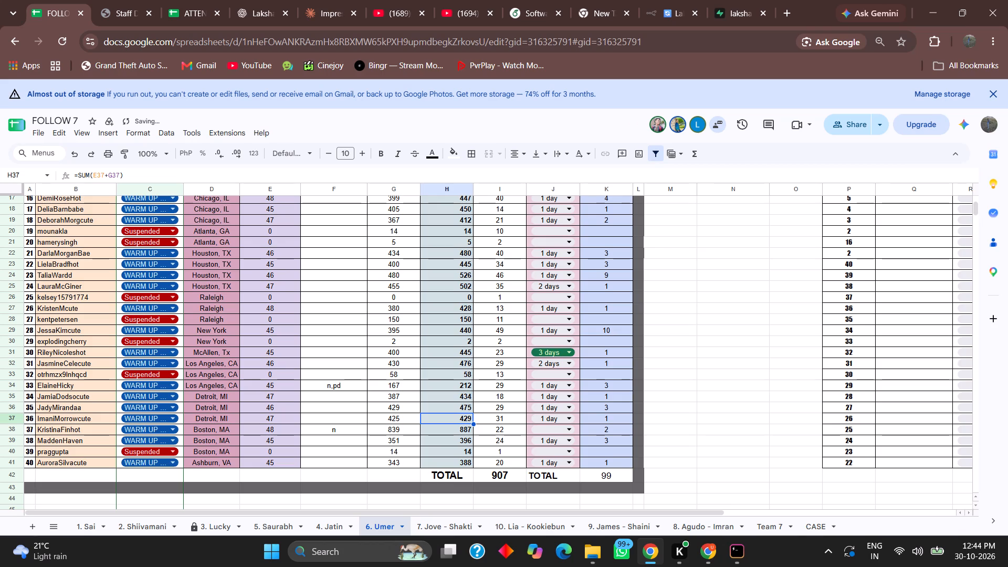
pyautogui.press('Right')
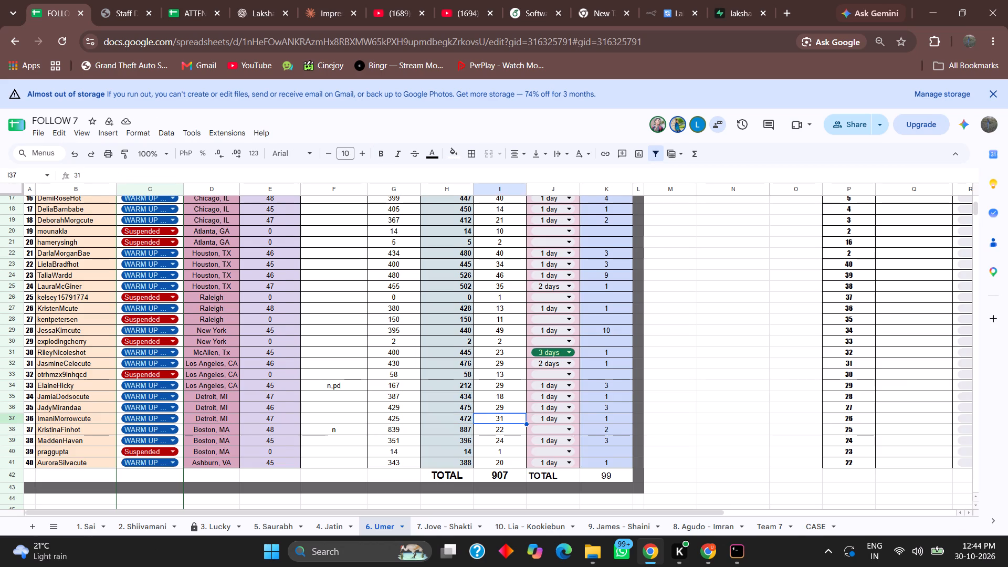
pyautogui.press('3')
pyautogui.press('5')
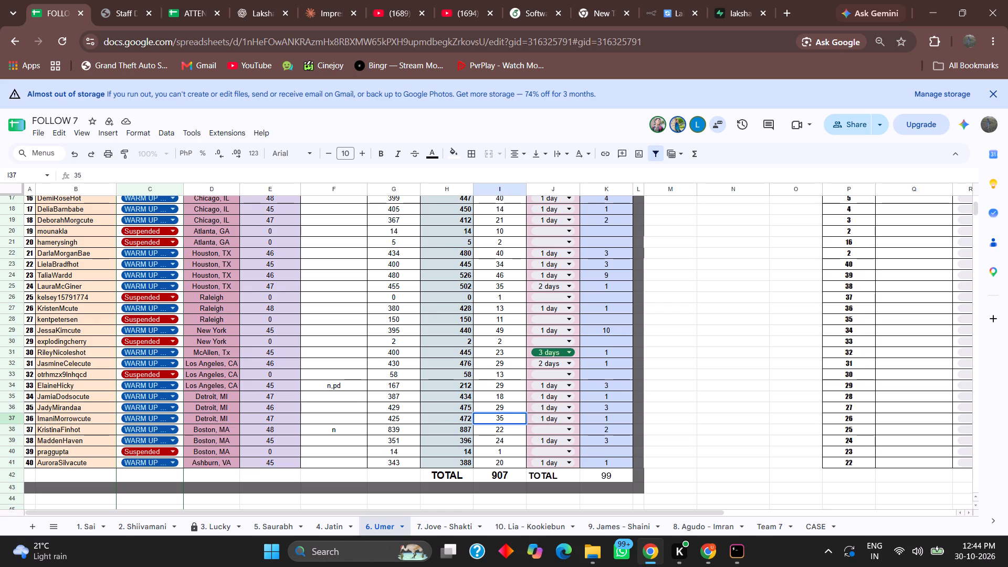
pyautogui.press('Right')
pyautogui.press('Right')
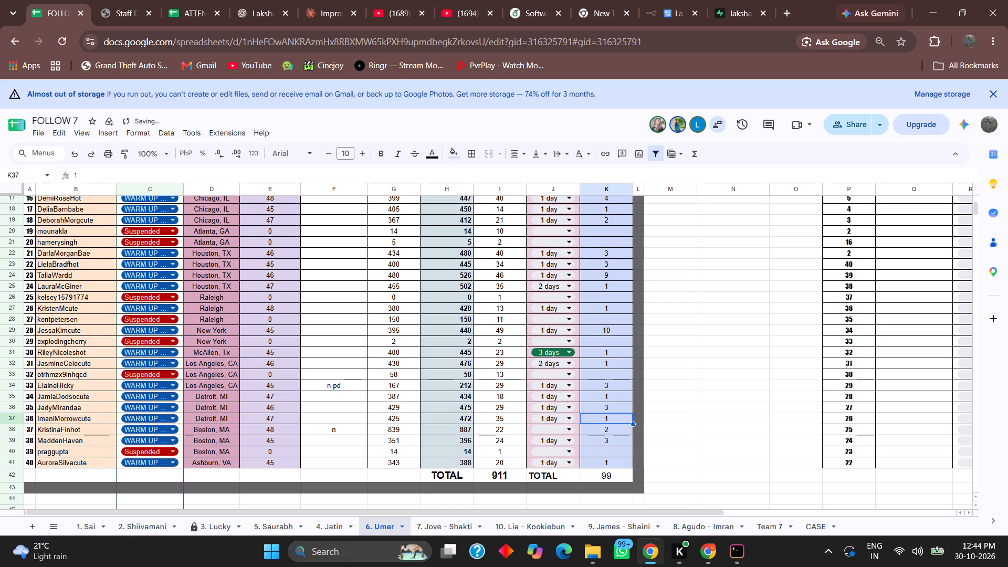
pyautogui.press('3')
pyautogui.press('Left')
pyautogui.press('Left')
pyautogui.press('Left')
pyautogui.press('Left')
pyautogui.press('Left')
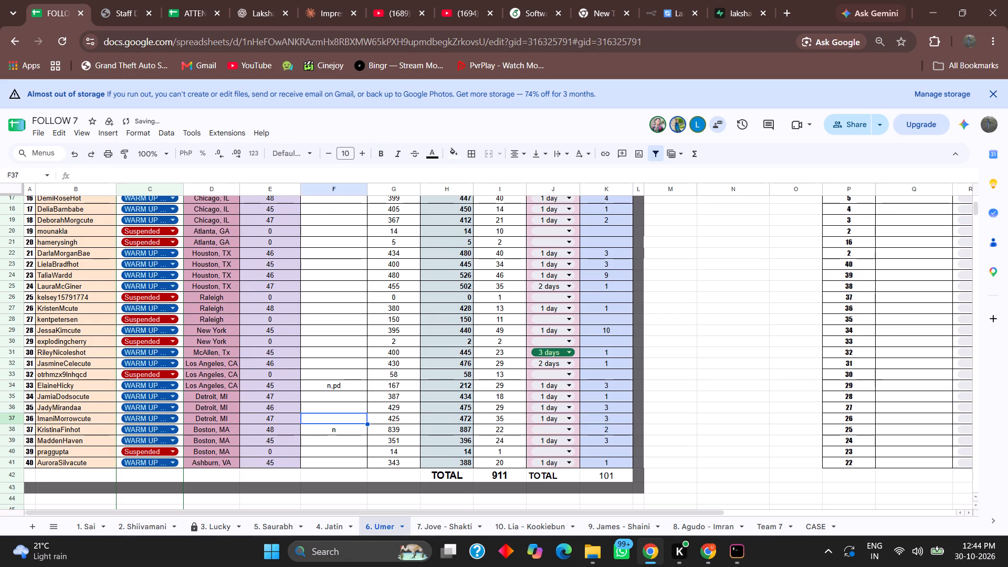
pyautogui.press('Left')
pyautogui.press('Left')
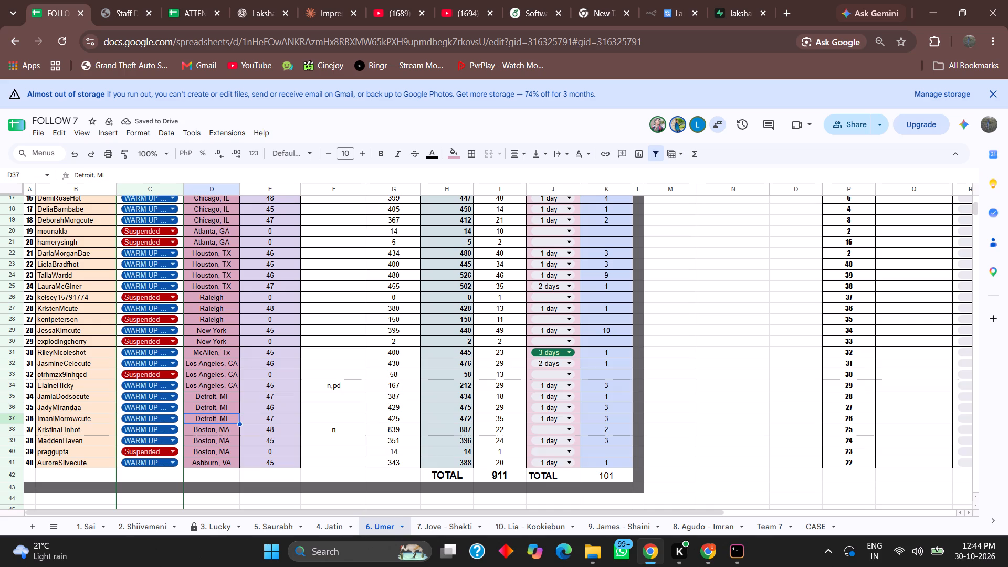
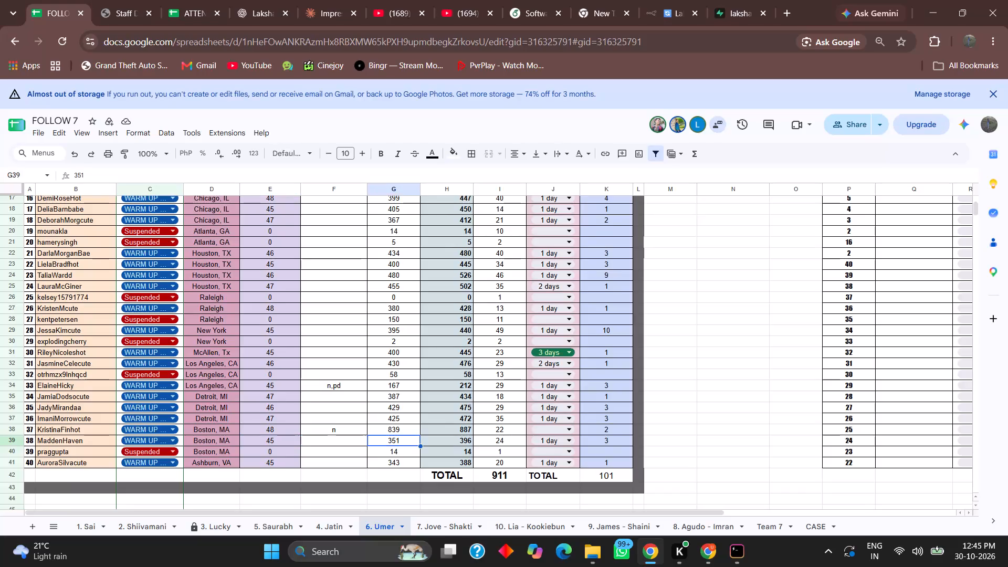
# In the MaddenHaven row, set G39 to 395 and the followback figure in I39 to 25.
pyautogui.write('395')
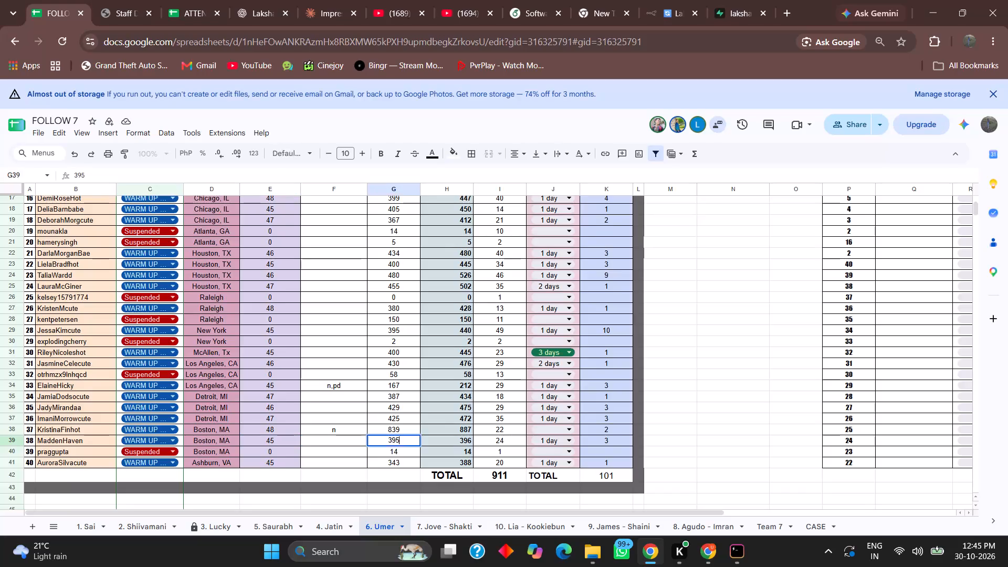
pyautogui.press('Right')
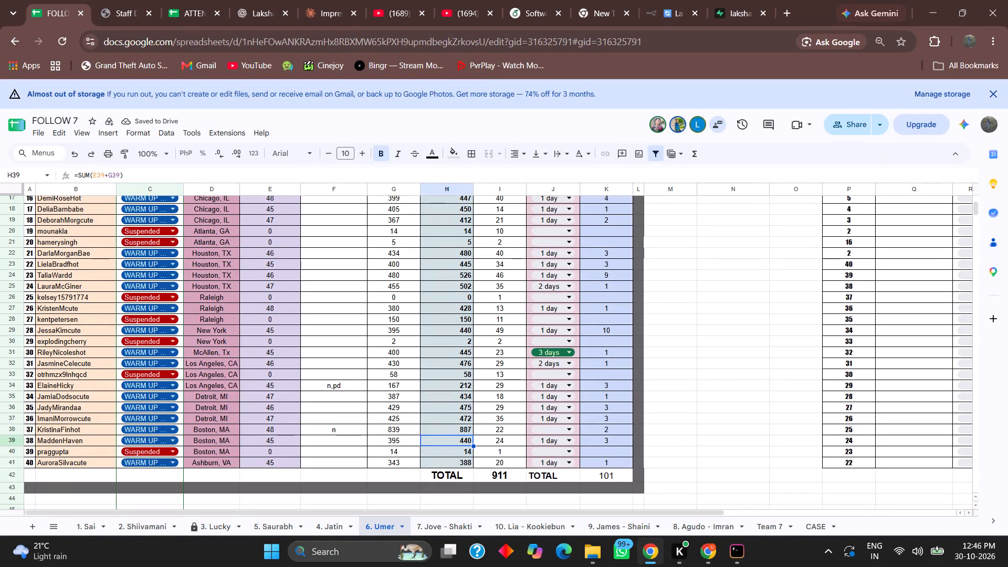
pyautogui.press('Right')
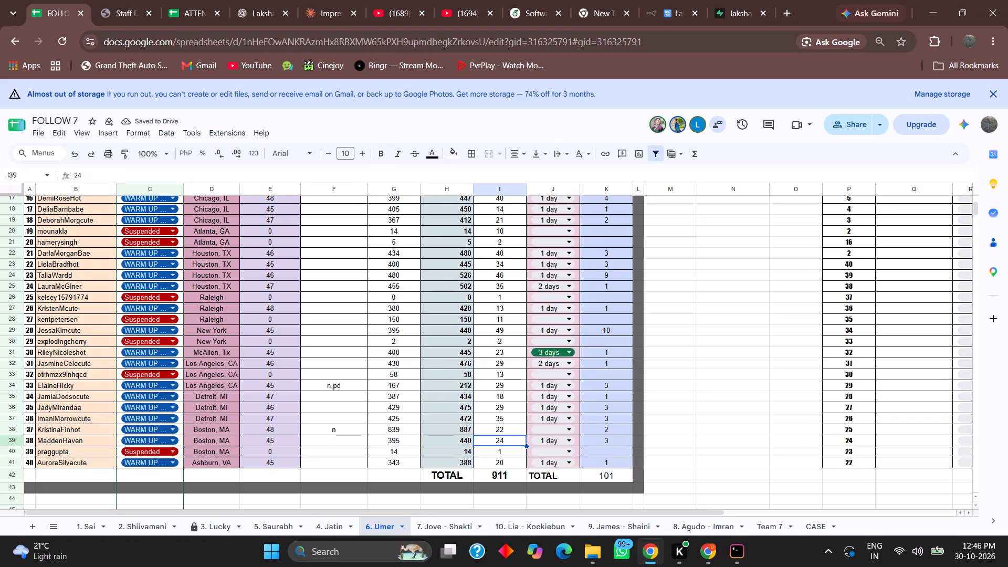
pyautogui.write('25')
pyautogui.press('Right')
# Set the MaddenHaven row's DM figure in K39 to 1 and return to the row's location cell.
pyautogui.press('Right')
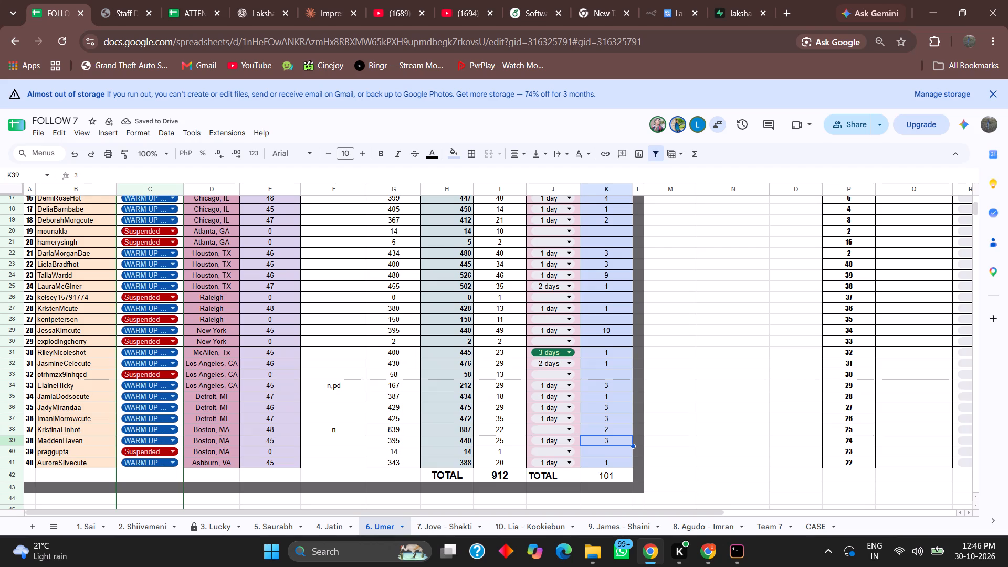
pyautogui.press('1')
pyautogui.press('Left')
pyautogui.press('Left')
pyautogui.press('Left')
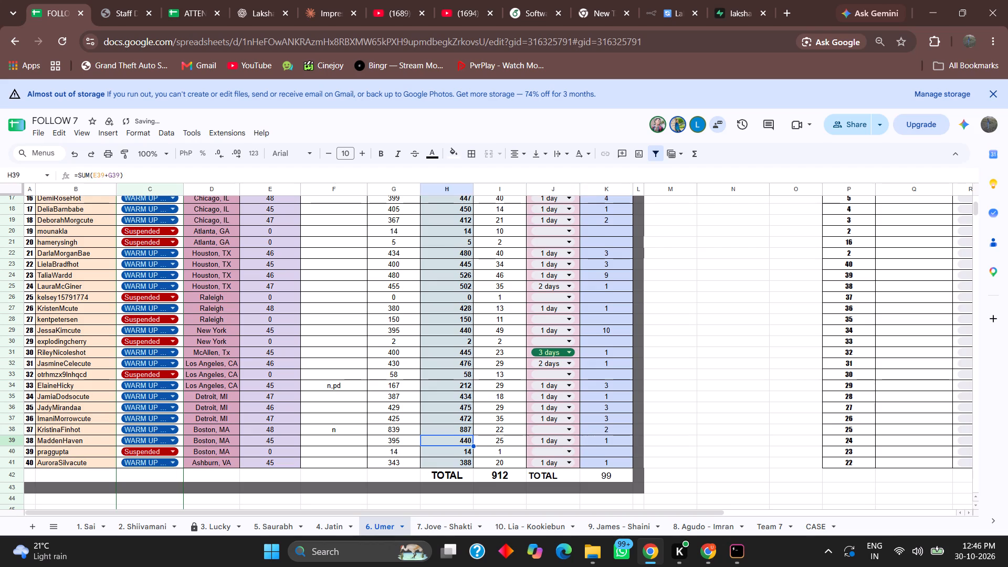
pyautogui.press('Left')
pyautogui.press('Left')
pyautogui.press('Left')
pyautogui.press('Left')
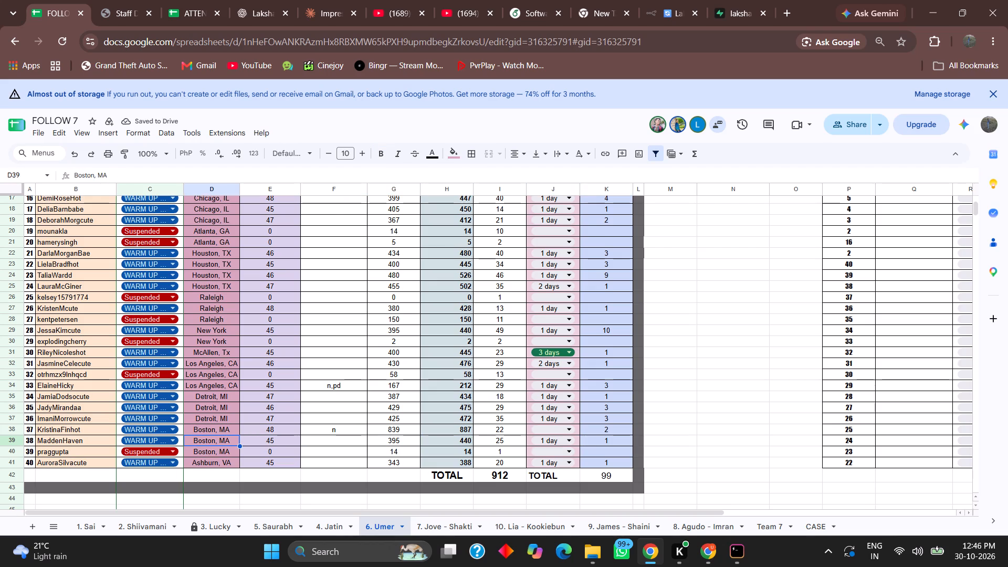
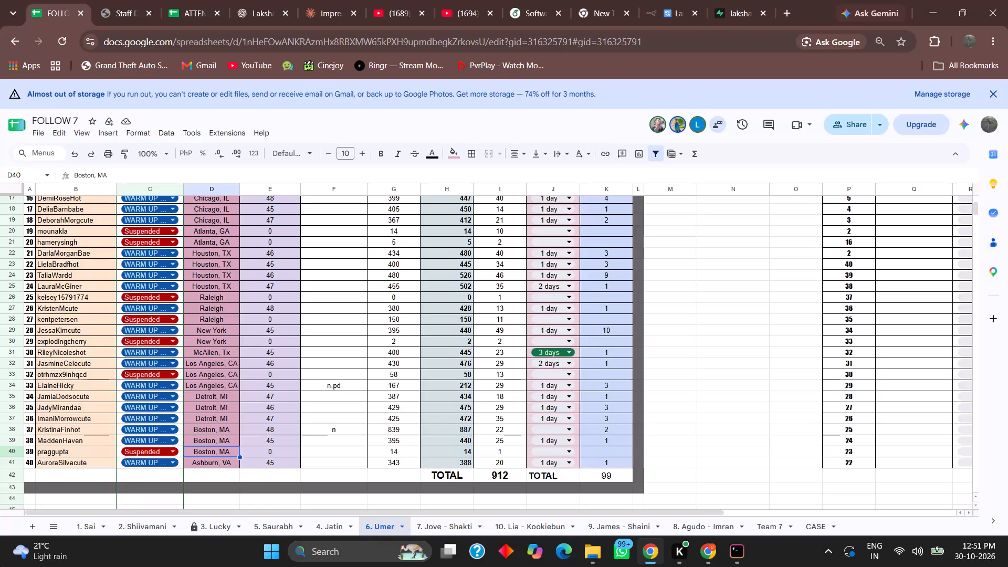
pyautogui.press('Right')
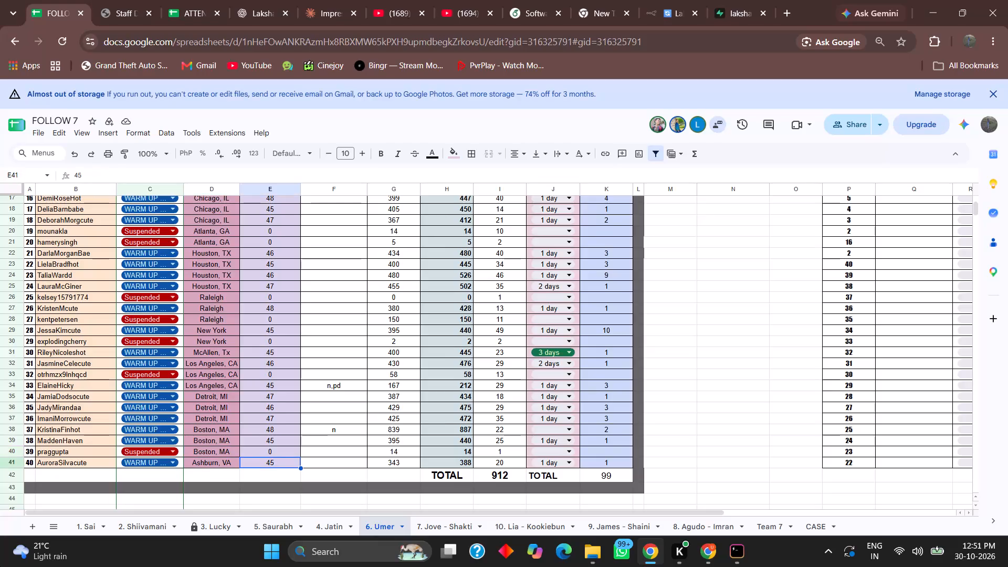
pyautogui.press('Right')
pyautogui.press('Right')
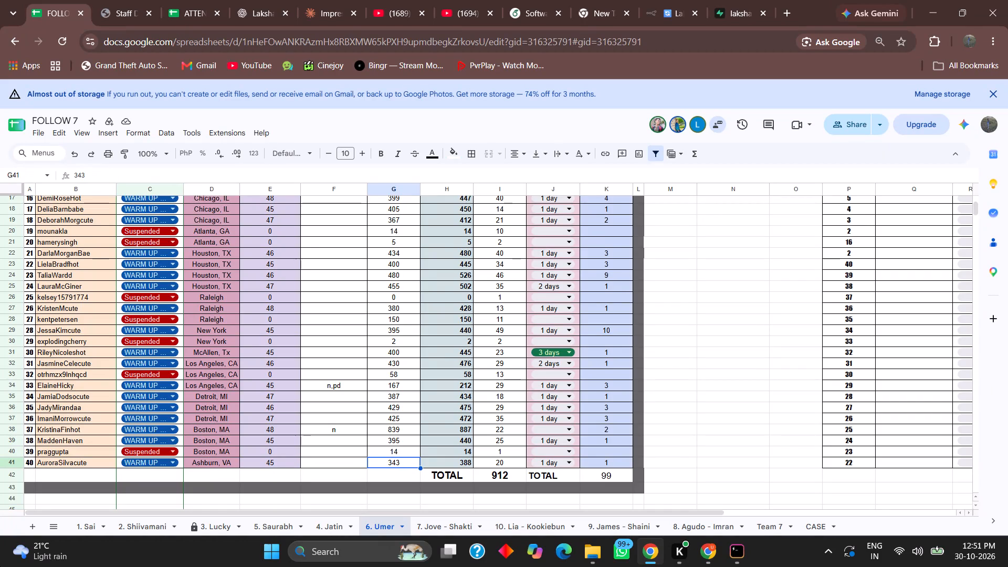
pyautogui.write('386')
pyautogui.press('Right')
pyautogui.press('Right')
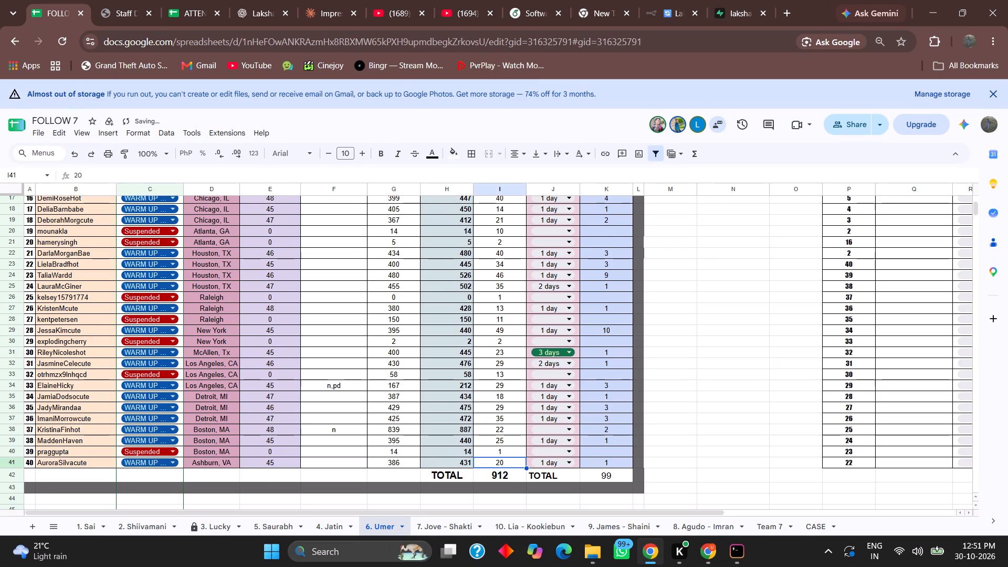
pyautogui.write('26')
pyautogui.press('Right')
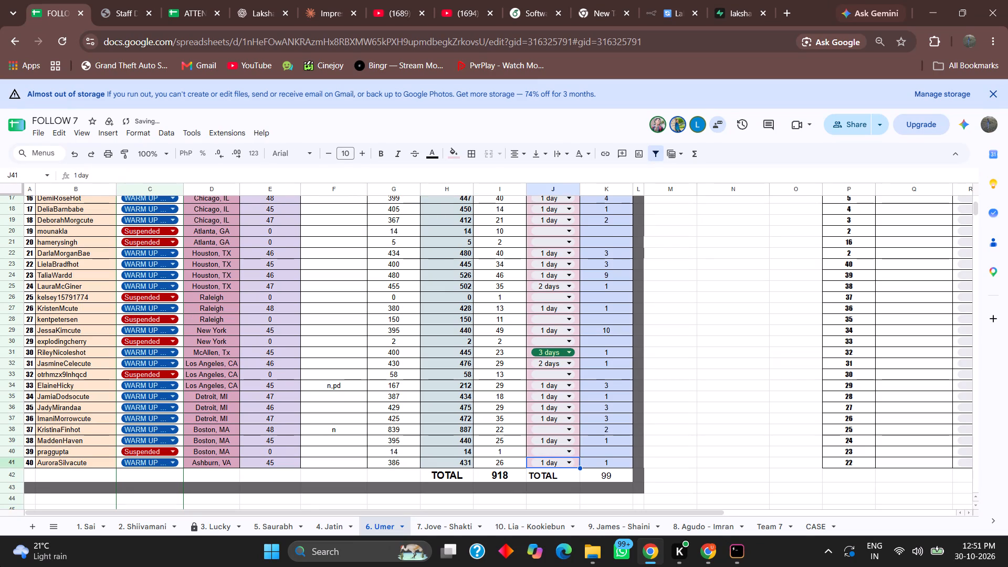
pyautogui.press('Right')
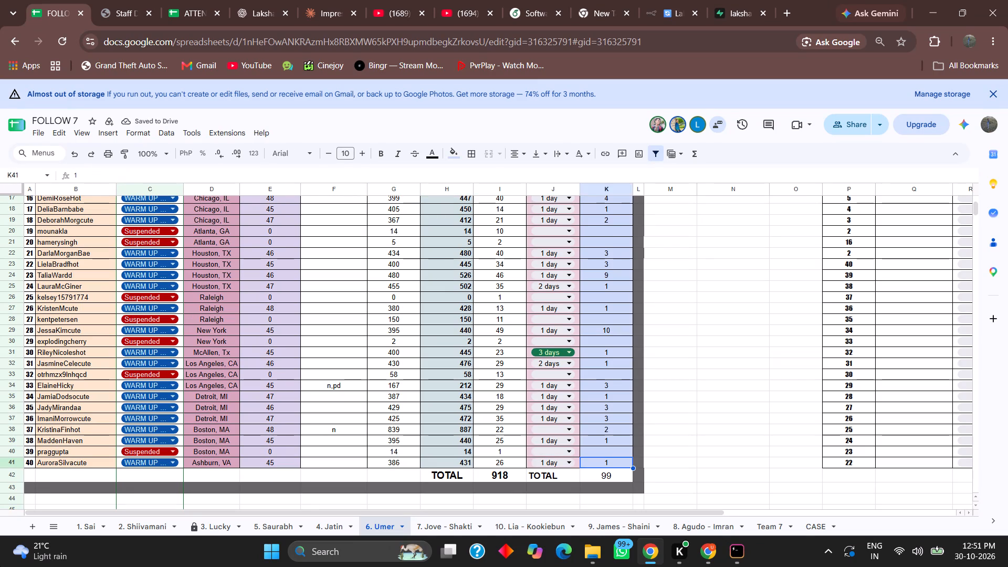
pyautogui.press('Left')
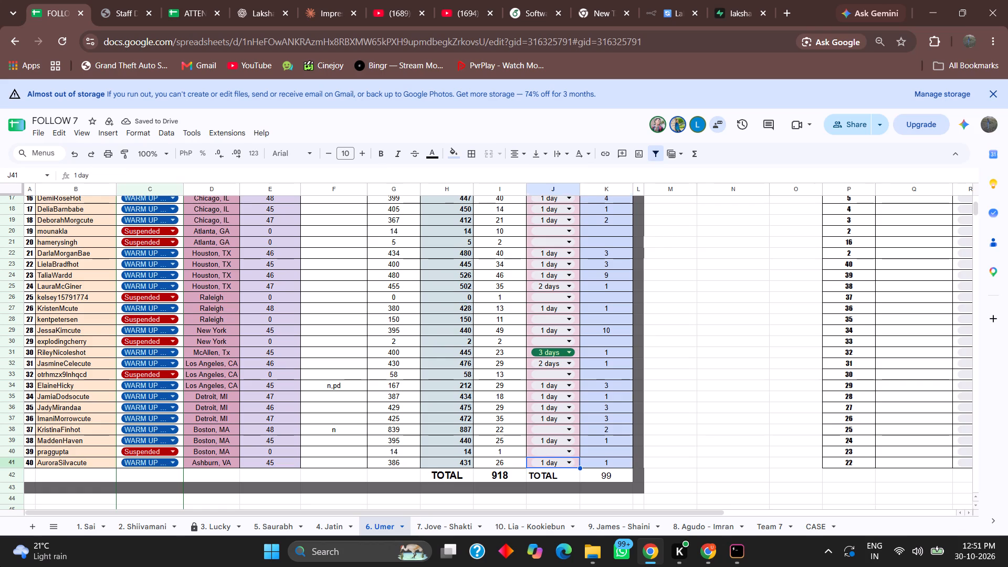
pyautogui.press('Left')
pyautogui.press('Left')
pyautogui.press('Left')
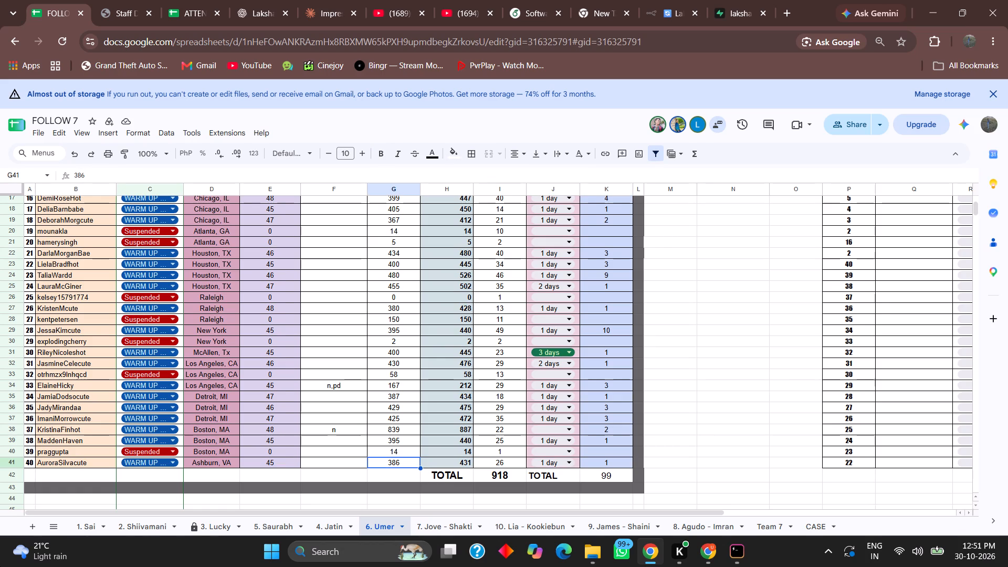
pyautogui.press('Left')
pyautogui.press('Left')
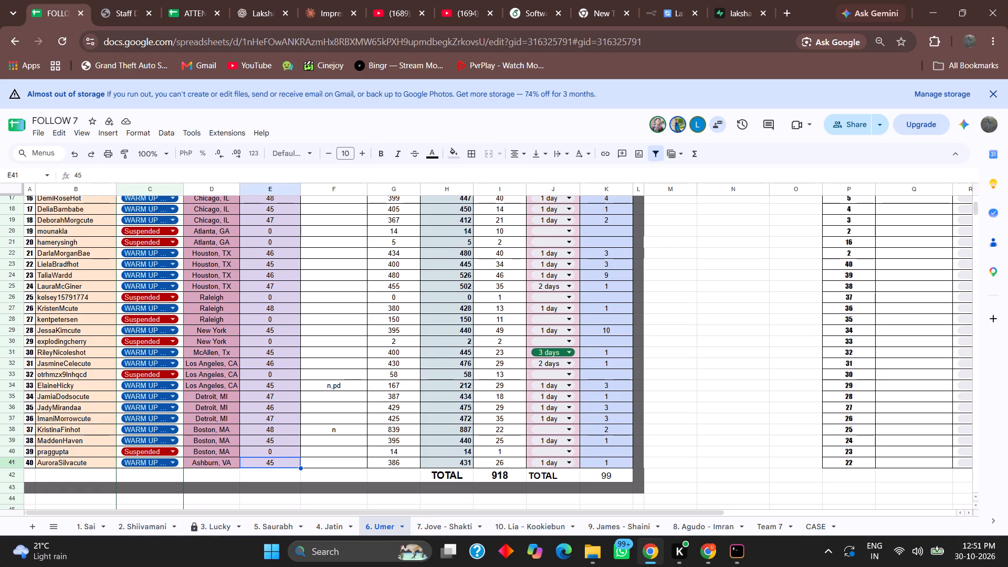
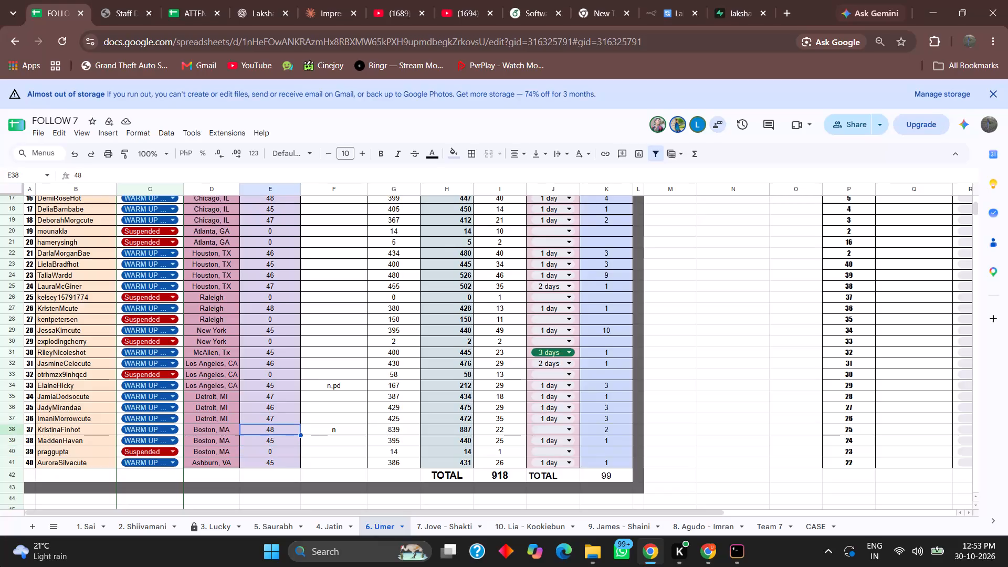
pyautogui.press('Right')
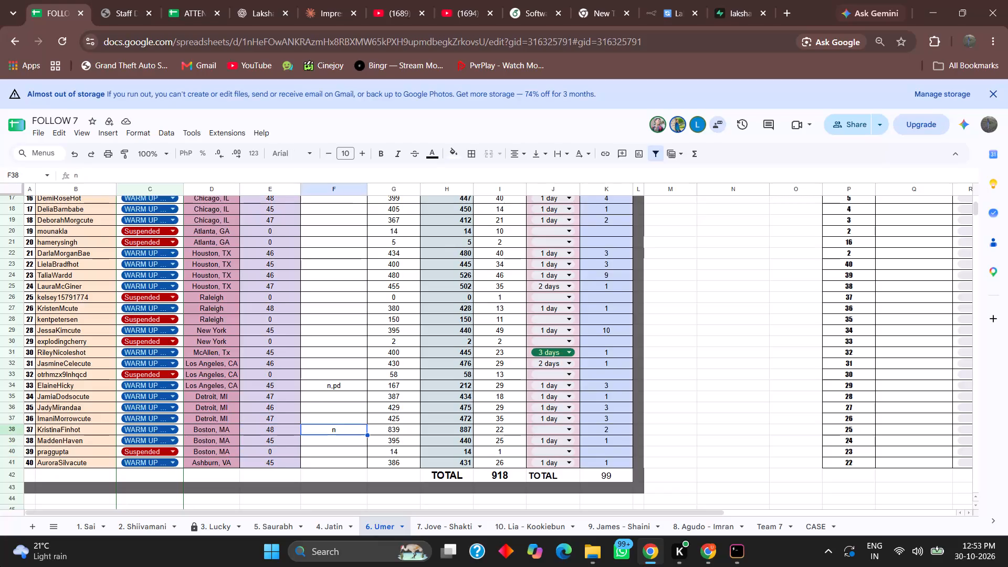
pyautogui.press('Right')
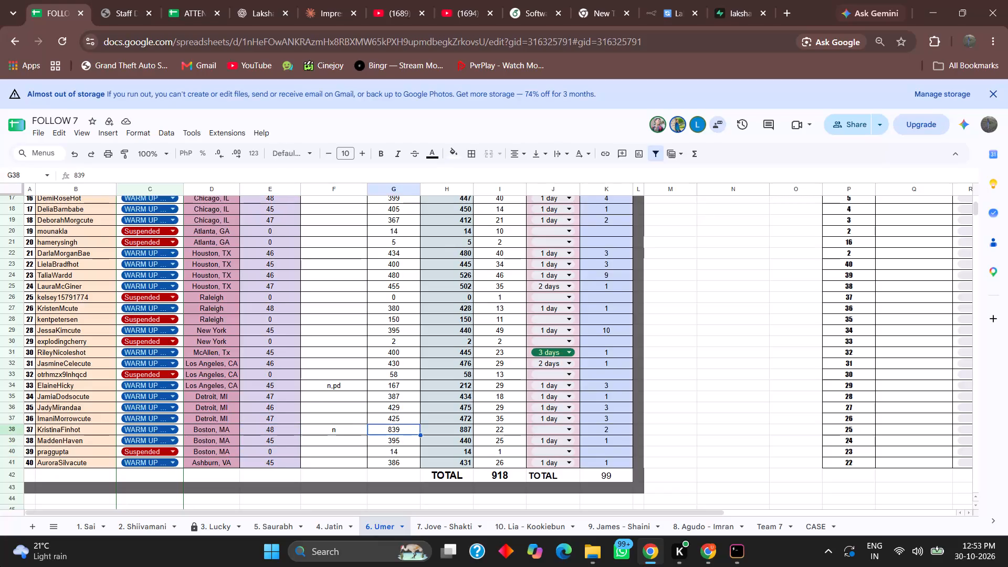
pyautogui.write('887')
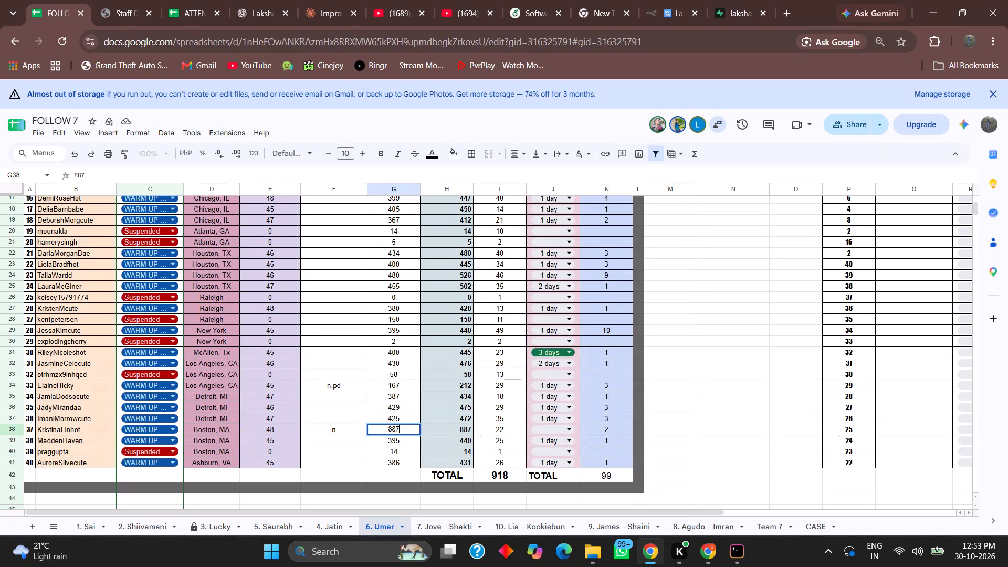
pyautogui.press('Right')
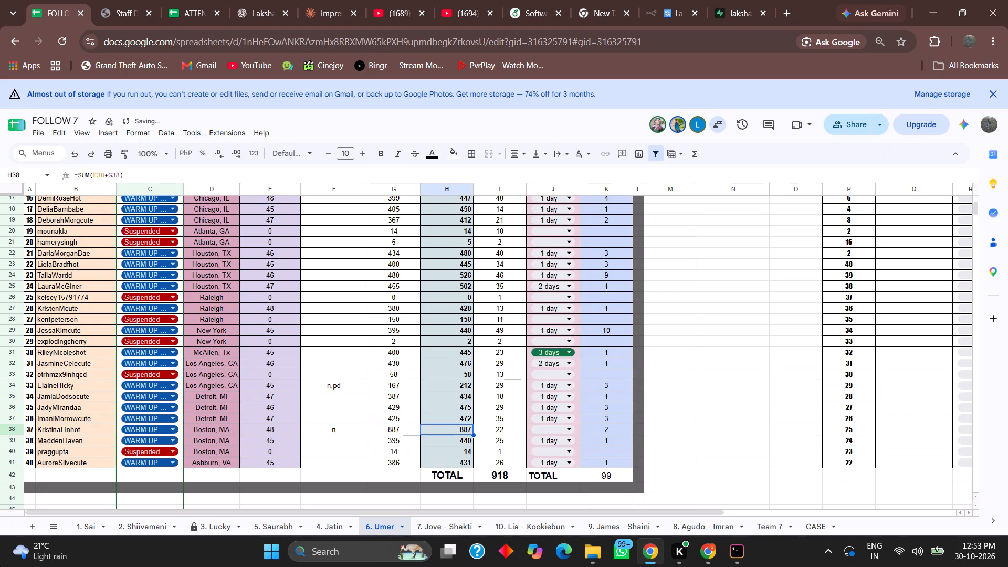
pyautogui.press('Right')
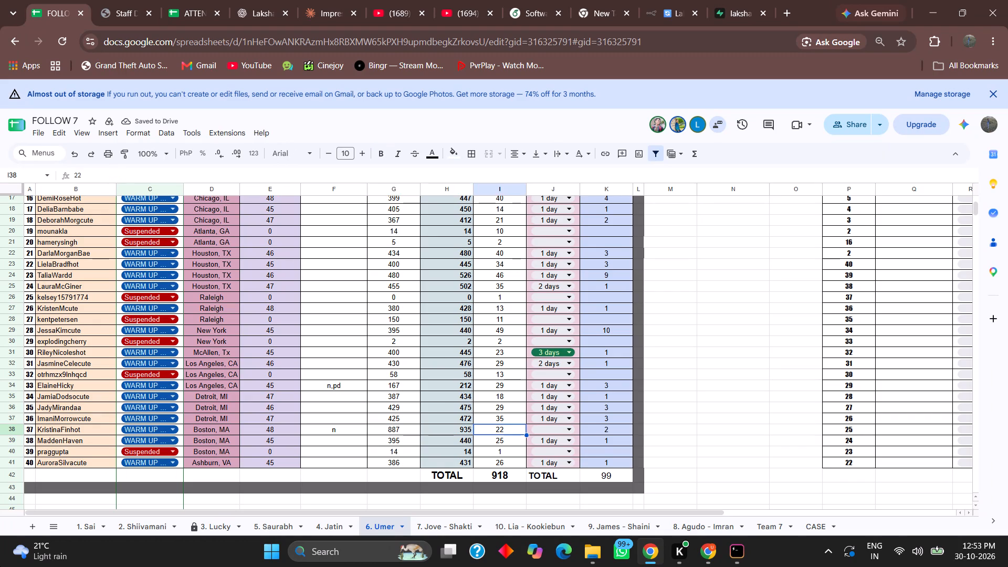
pyautogui.write('24')
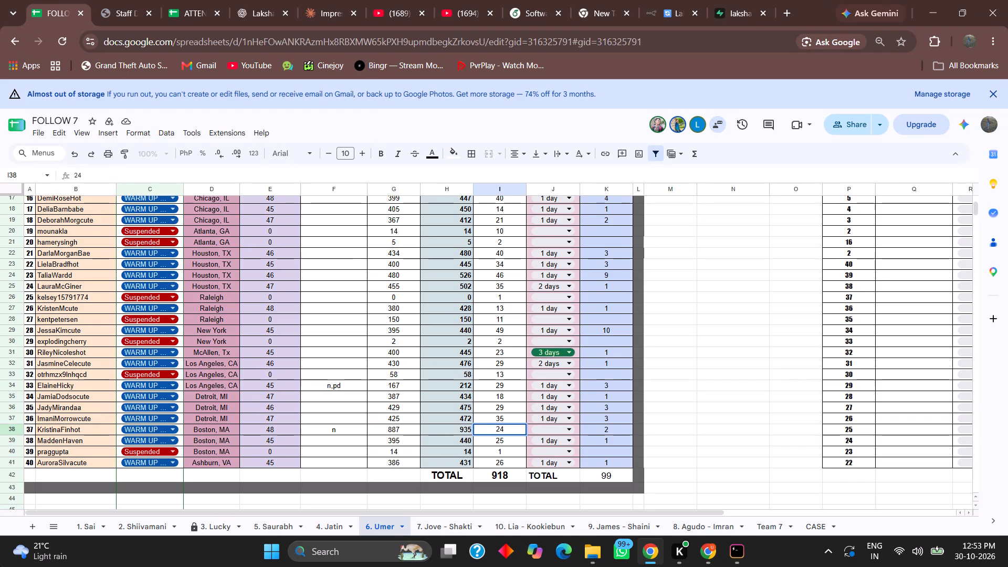
pyautogui.press('Right')
pyautogui.press('Right')
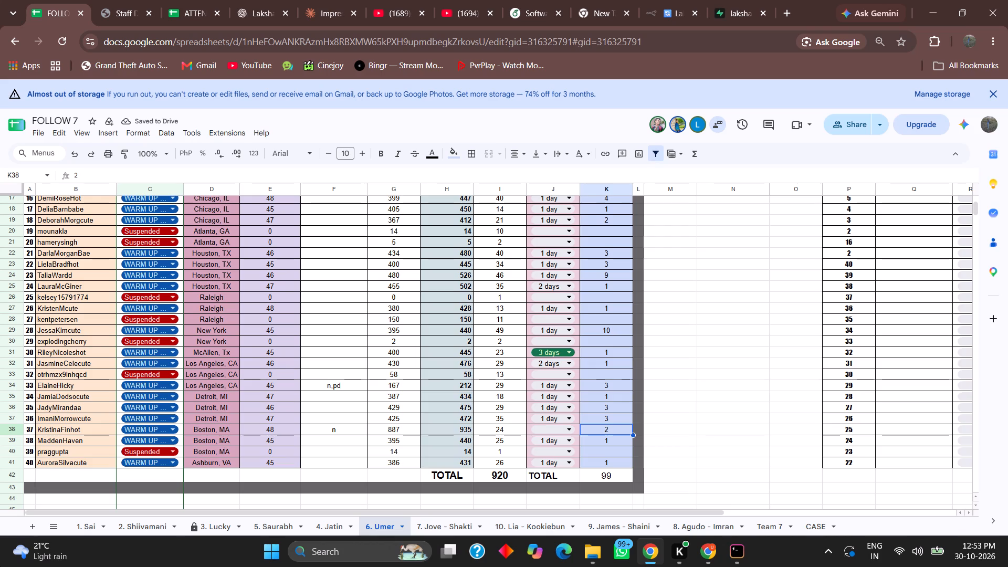
pyautogui.press('Left')
pyautogui.press('Left')
pyautogui.press('Left')
pyautogui.press('Left')
pyautogui.press('Left')
pyautogui.press('Left')
pyautogui.press('Left')
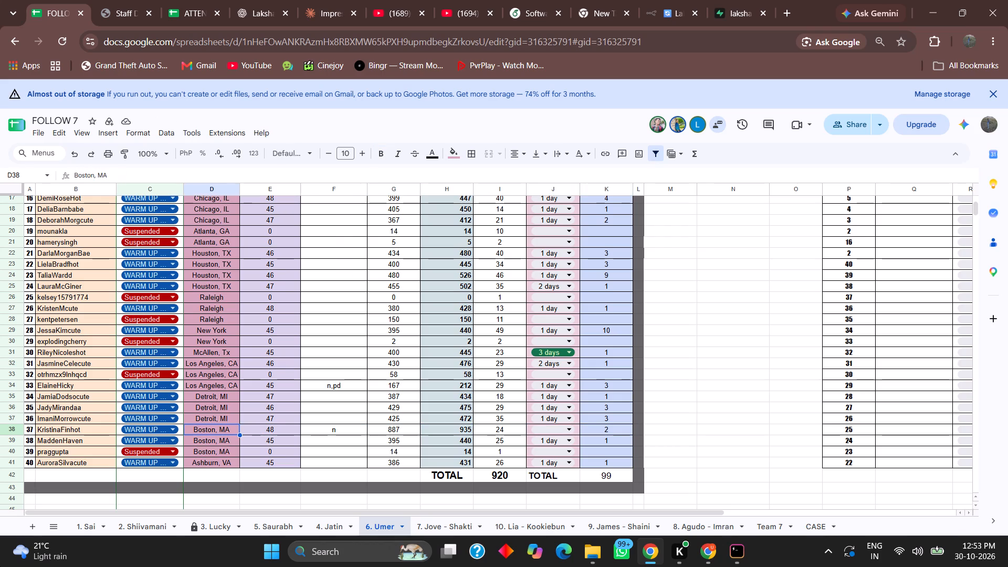
pyautogui.press('Up')
pyautogui.press('Up')
pyautogui.press('Up')
pyautogui.press('Up')
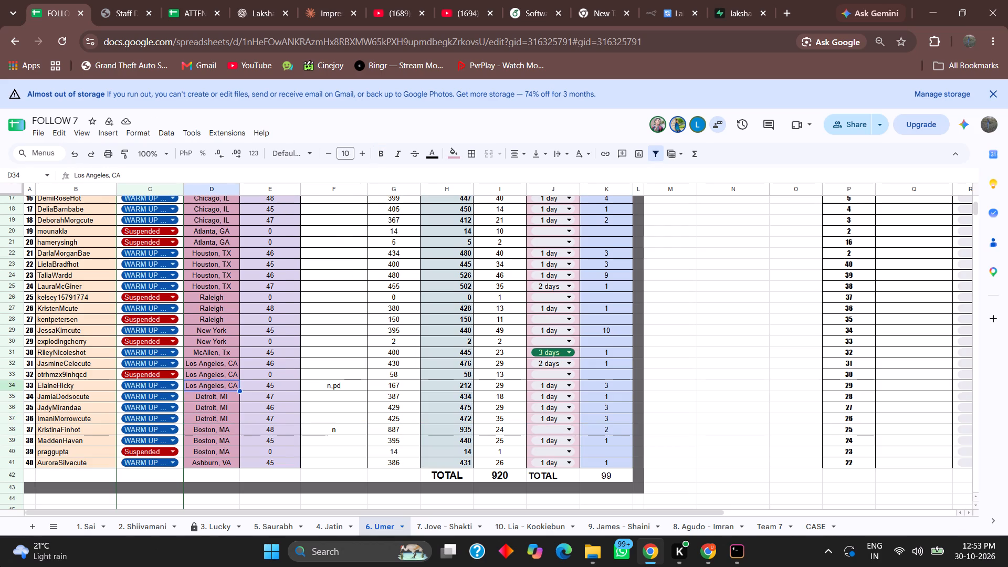
pyautogui.press('Right')
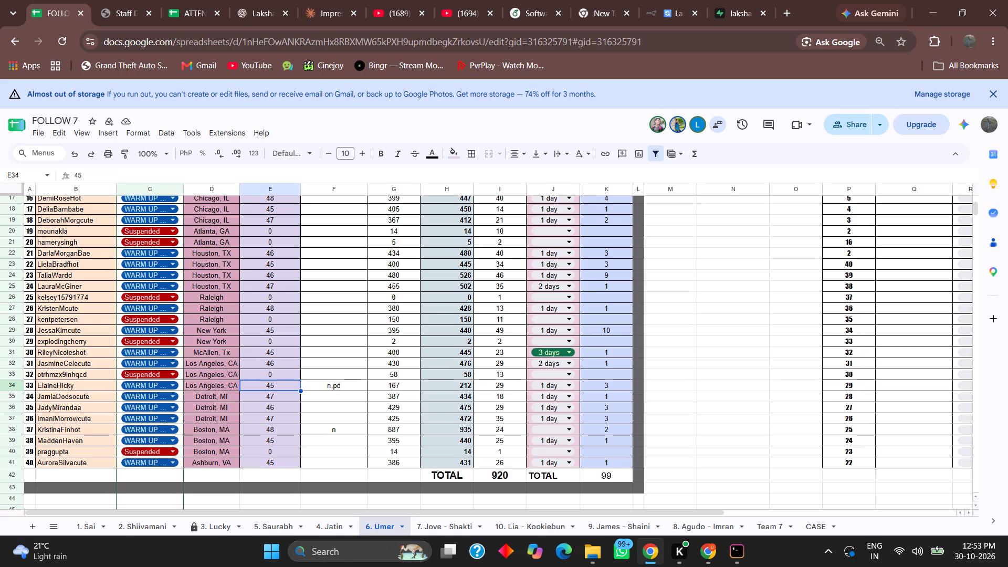
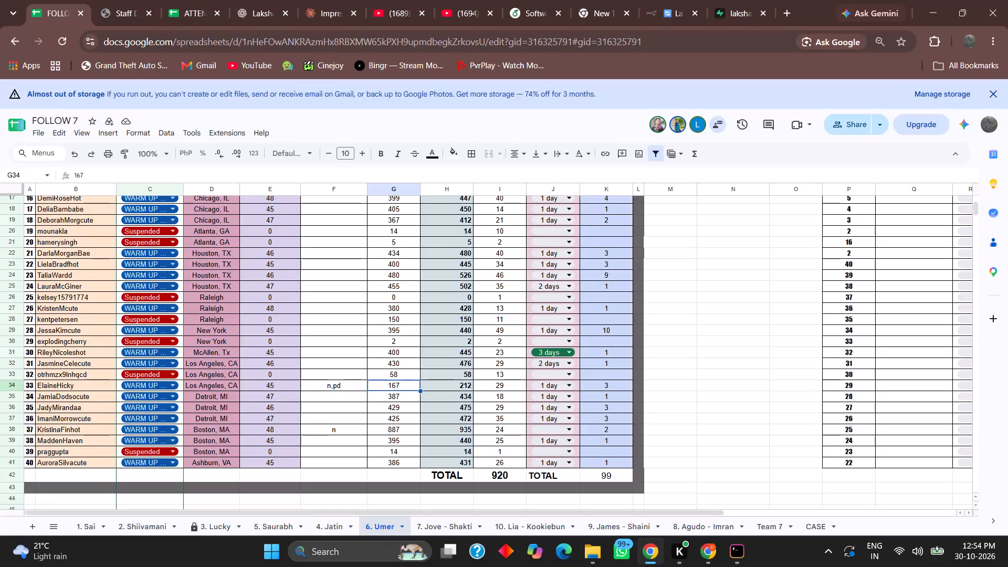
pyautogui.write('212')
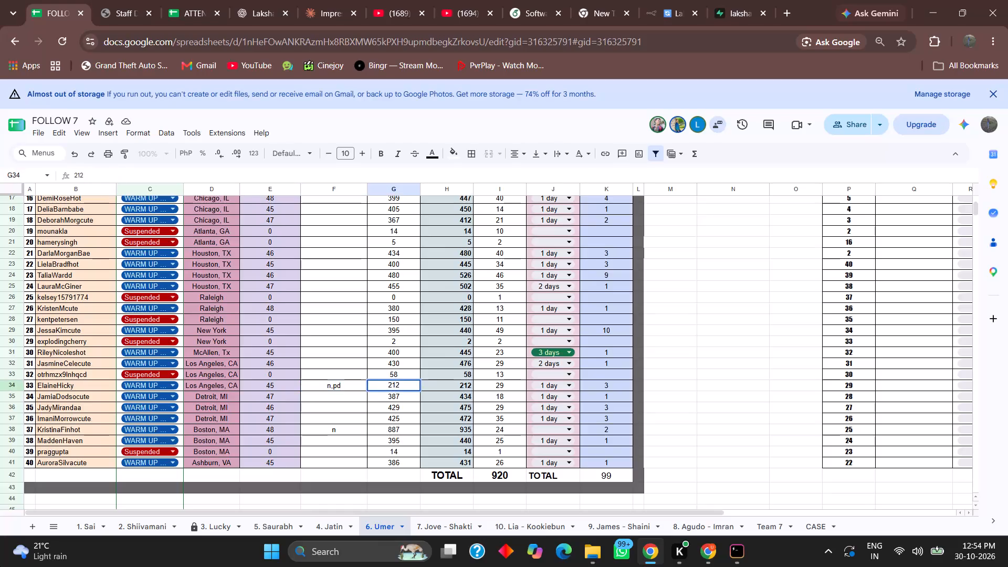
pyautogui.press('Right')
pyautogui.press('Right')
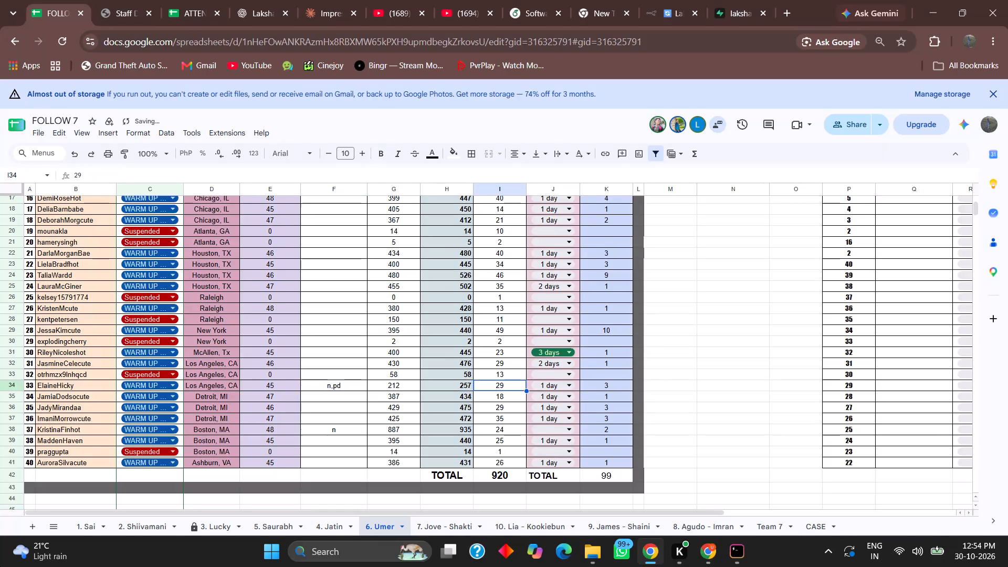
pyautogui.write('31')
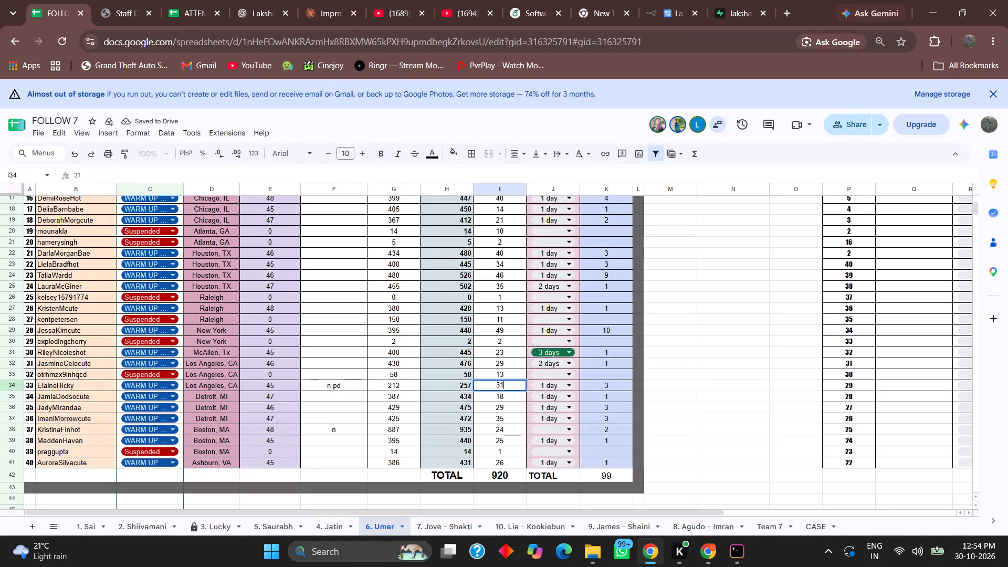
pyautogui.press('Right')
pyautogui.press('Right')
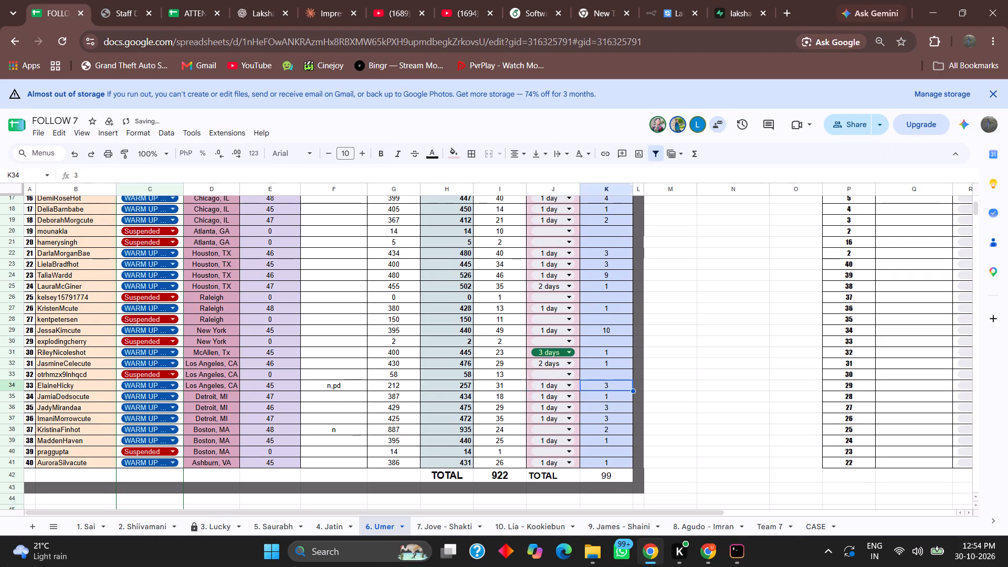
pyautogui.press('2')
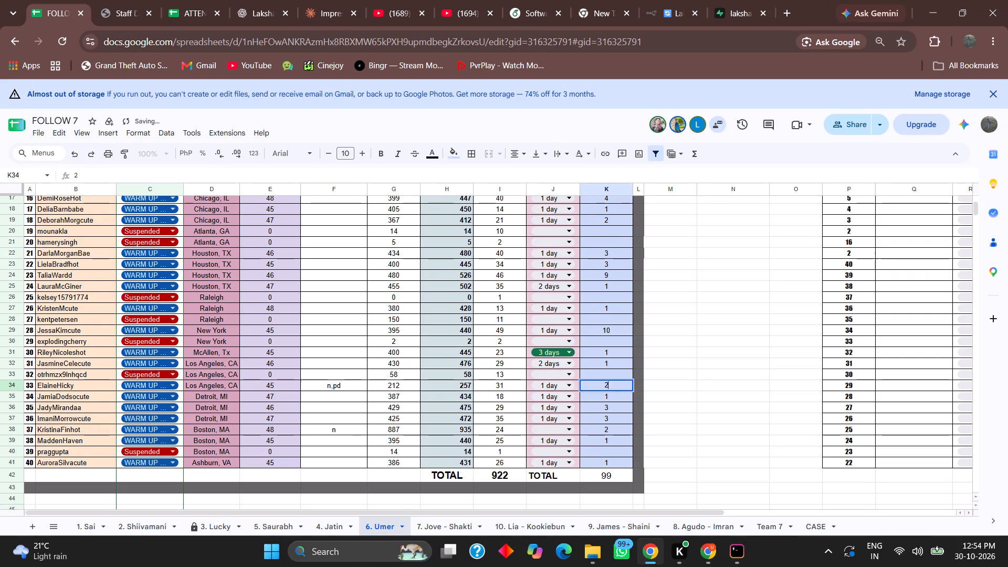
pyautogui.press('Left')
pyautogui.press('Left')
pyautogui.press('Left')
pyautogui.press('Left')
pyautogui.press('Left')
pyautogui.press('Left')
pyautogui.press('Left')
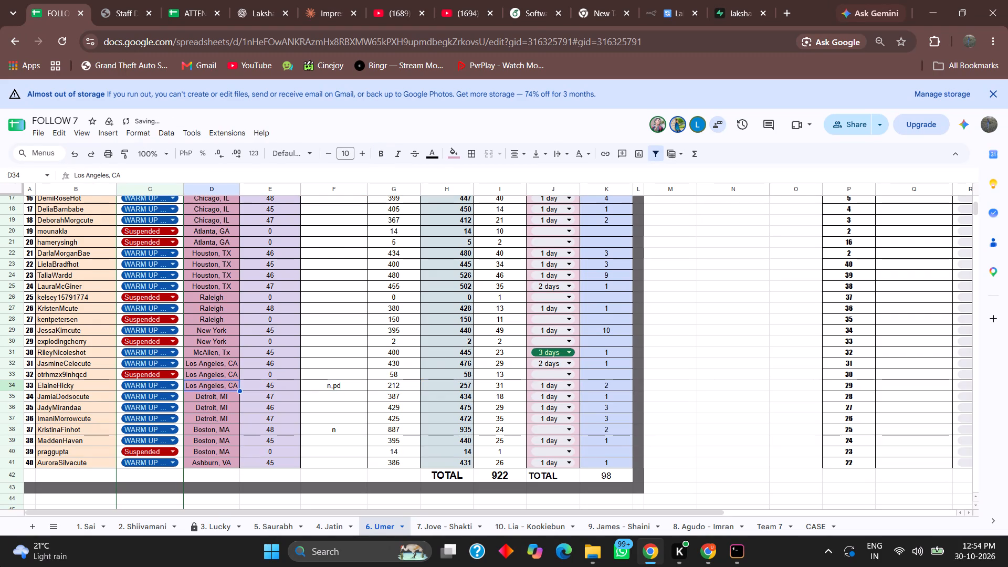
pyautogui.press('Up')
pyautogui.press('Up')
pyautogui.press('Up')
pyautogui.press('Up')
pyautogui.press('Up')
pyautogui.press('Up')
pyautogui.press('Up')
pyautogui.press('Up')
pyautogui.press('Up')
pyautogui.press('Up')
pyautogui.press('Up')
pyautogui.press('Up')
pyautogui.press('Up')
pyautogui.press('Up')
pyautogui.press('Up')
pyautogui.press('Up')
pyautogui.press('Up')
pyautogui.press('Up')
pyautogui.press('Up')
pyautogui.press('Up')
pyautogui.press('Up')
pyautogui.press('Up')
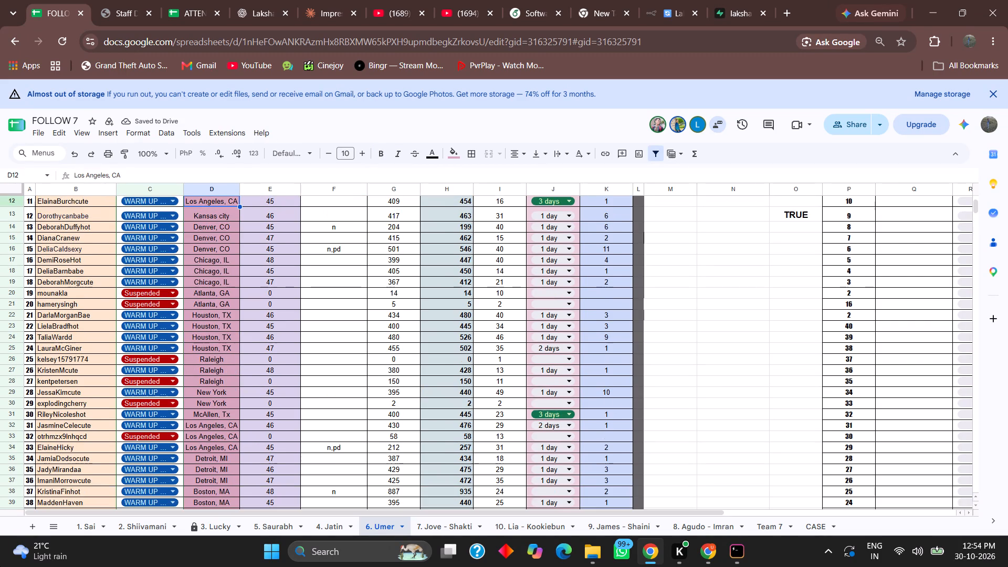
pyautogui.press('Down')
pyautogui.press('Down')
pyautogui.press('Down')
pyautogui.press('Down')
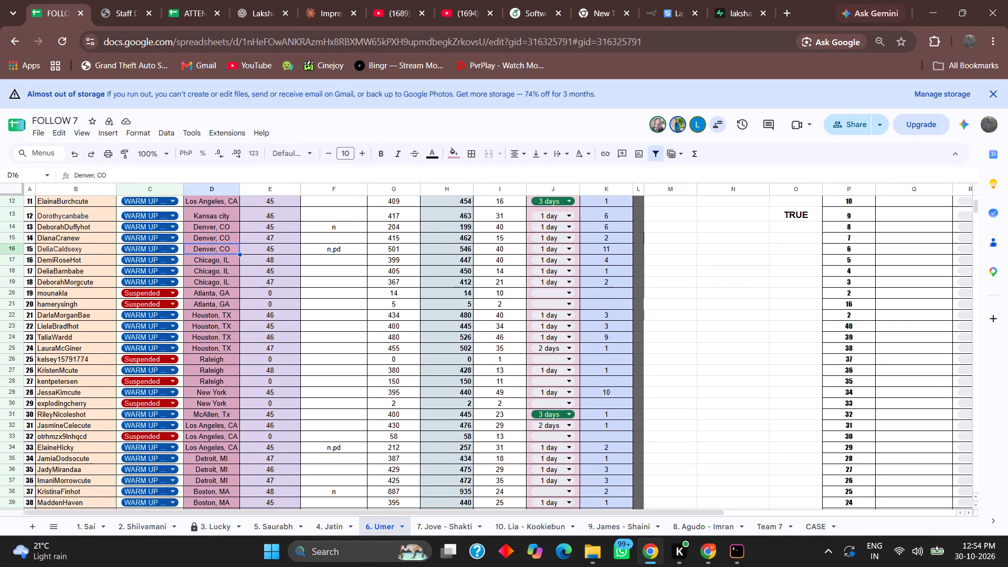
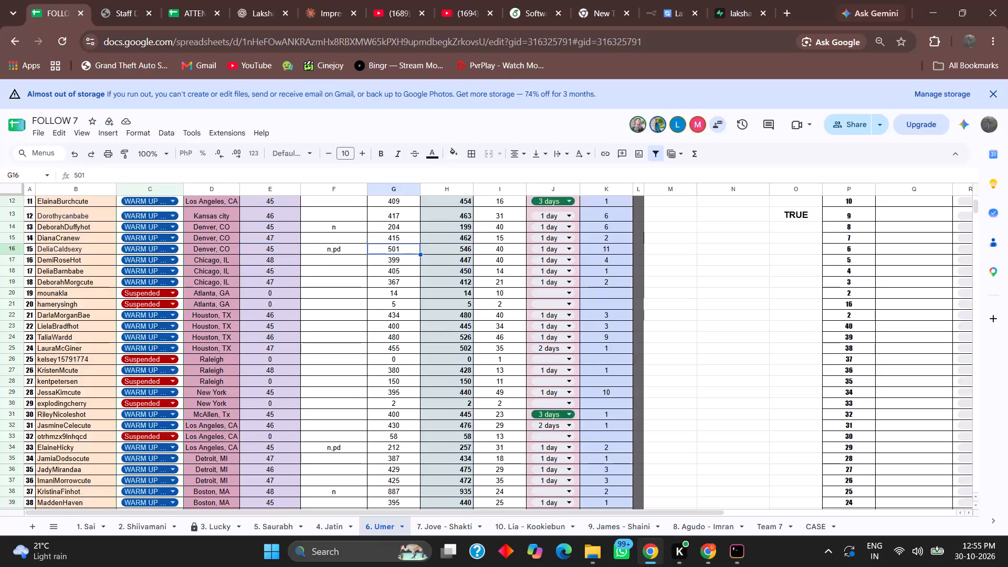
pyautogui.press('5')
pyautogui.write('44')
pyautogui.press('Right')
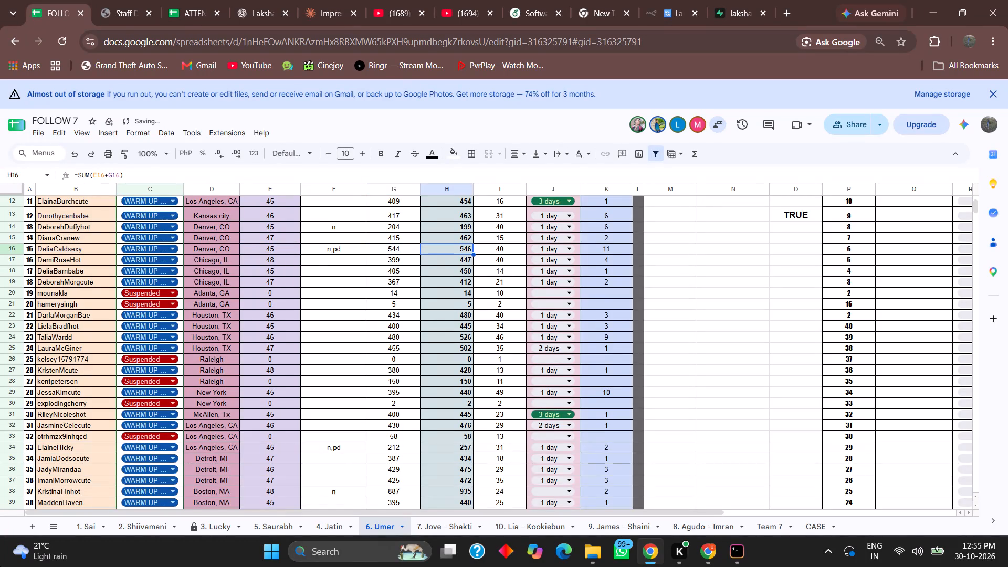
pyautogui.press('Right')
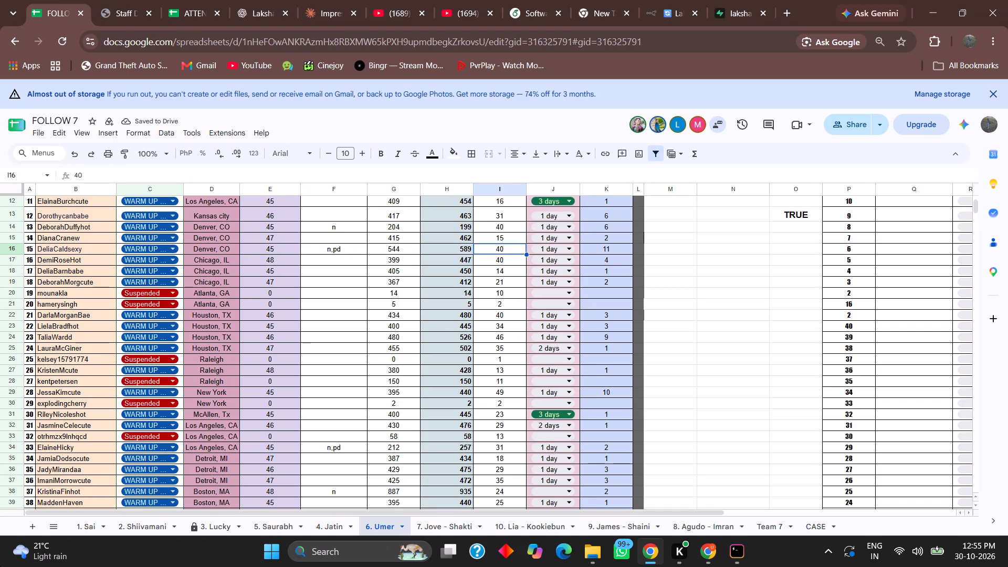
pyautogui.write('41')
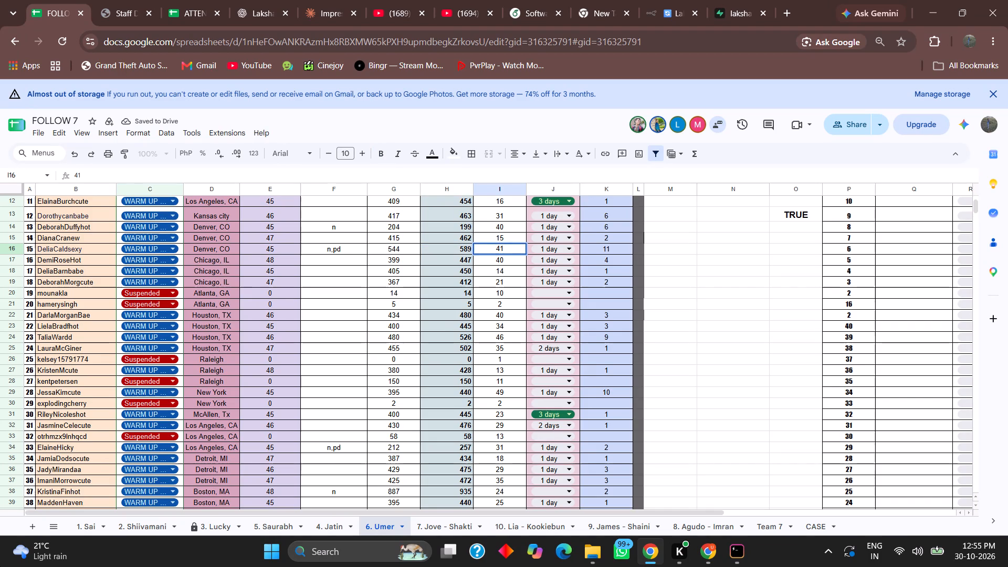
pyautogui.press('Right')
pyautogui.press('Right')
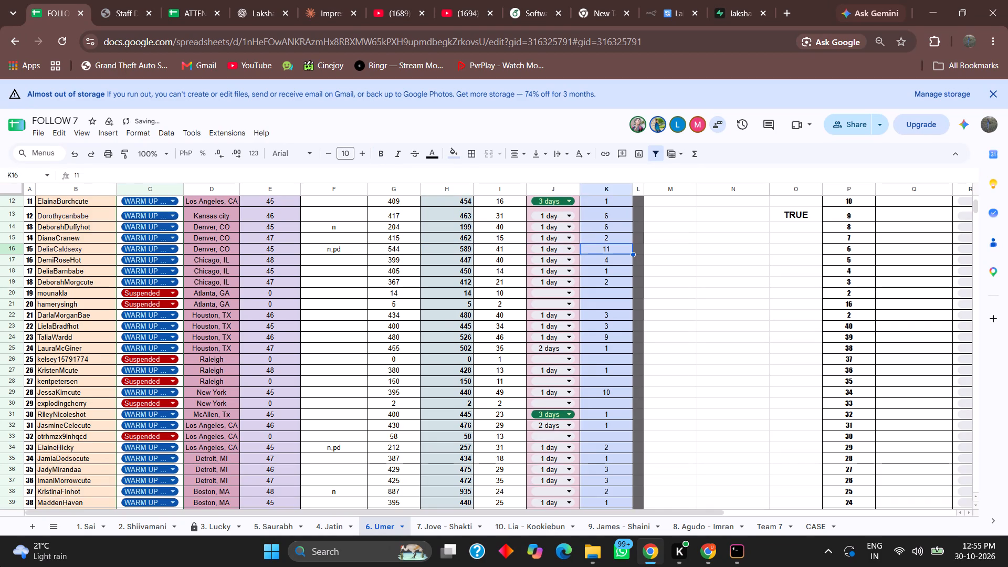
pyautogui.press('2')
pyautogui.press('Left')
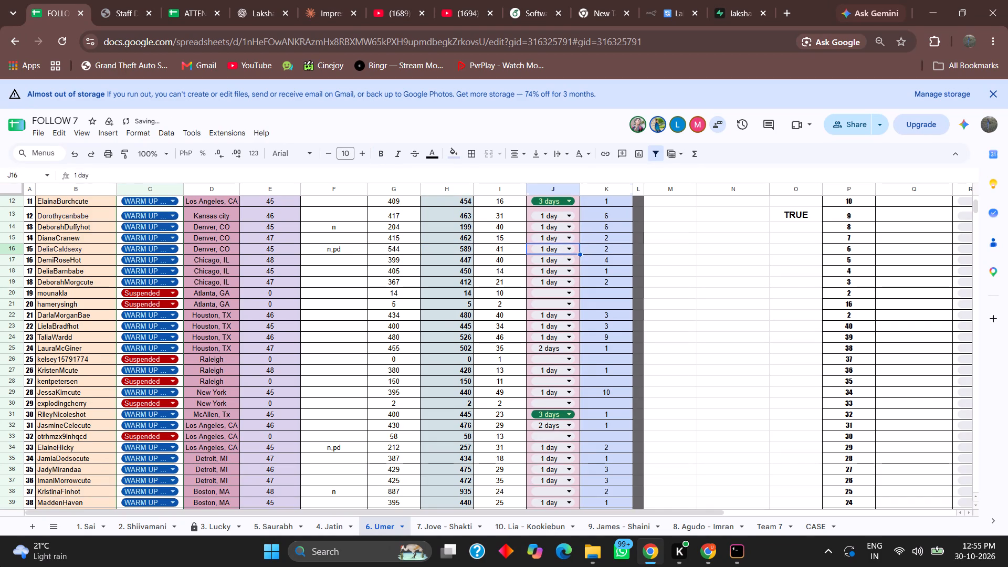
pyautogui.press('Left')
pyautogui.press('Left')
pyautogui.press('Left')
pyautogui.press('Left')
pyautogui.press('Left')
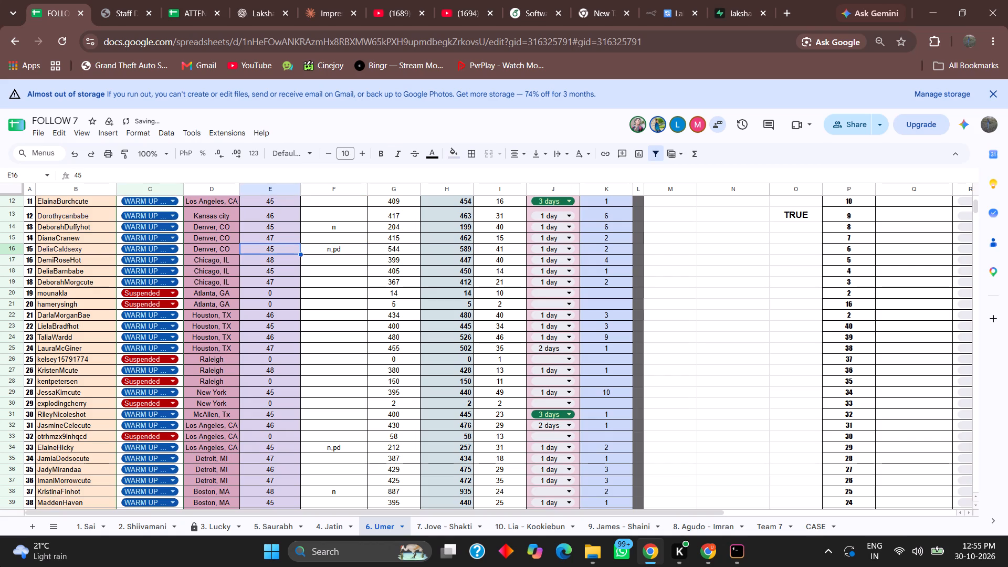
pyautogui.press('Up')
pyautogui.press('Up')
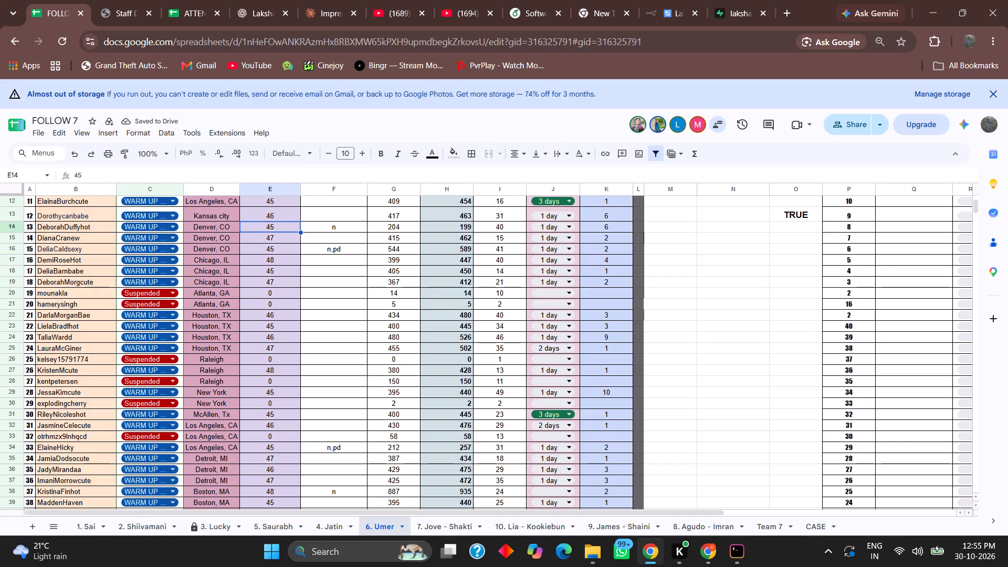
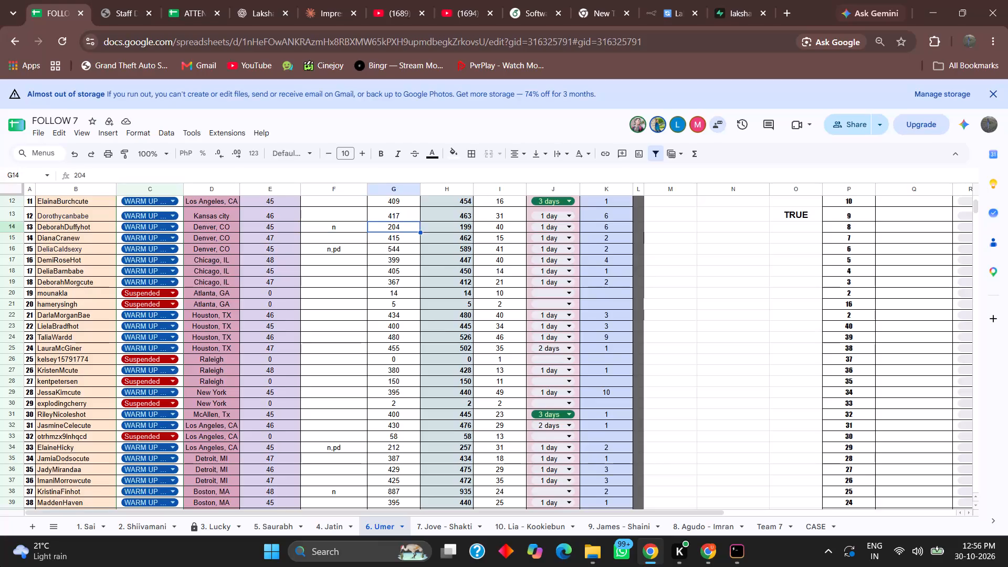
pyautogui.write('199')
pyautogui.press('Right')
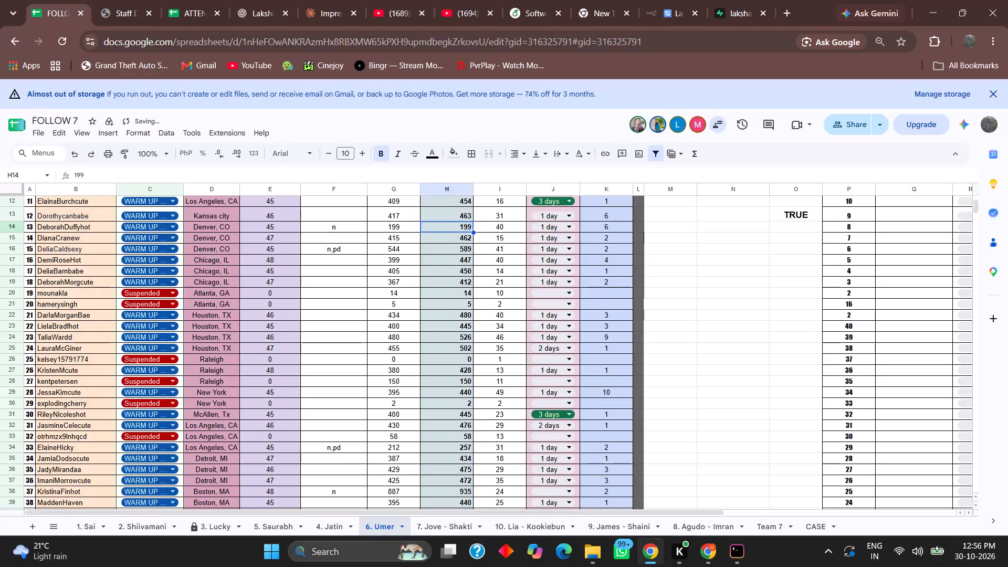
pyautogui.press('Right')
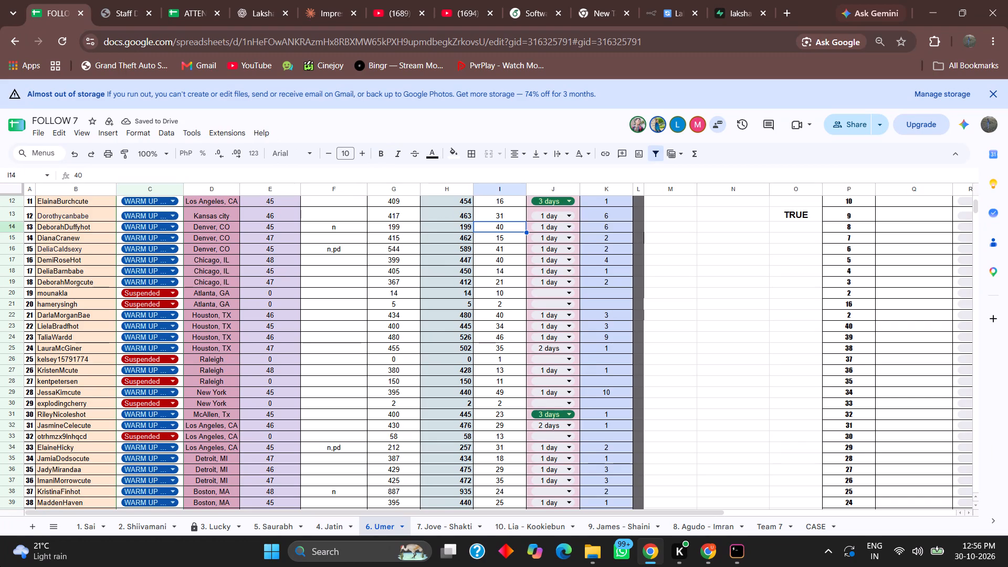
pyautogui.press('Left')
pyautogui.press('Left')
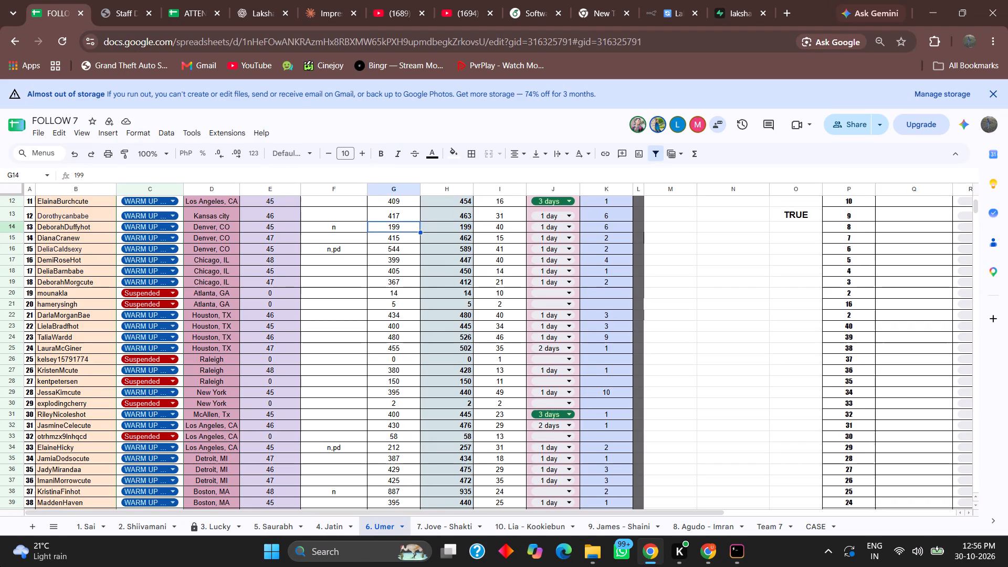
pyautogui.press('Left')
pyautogui.press('Left')
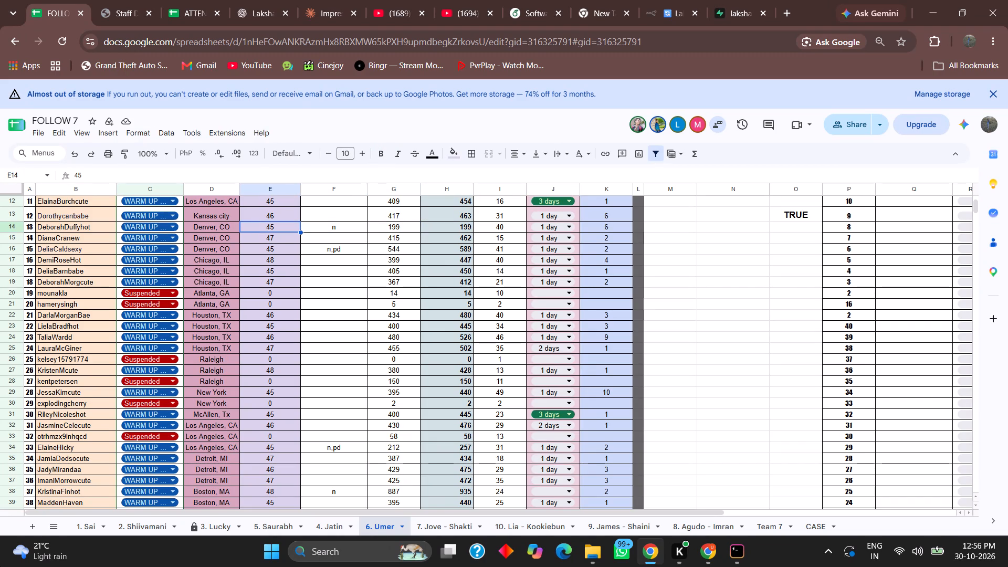
pyautogui.press('Right')
pyautogui.press('Right')
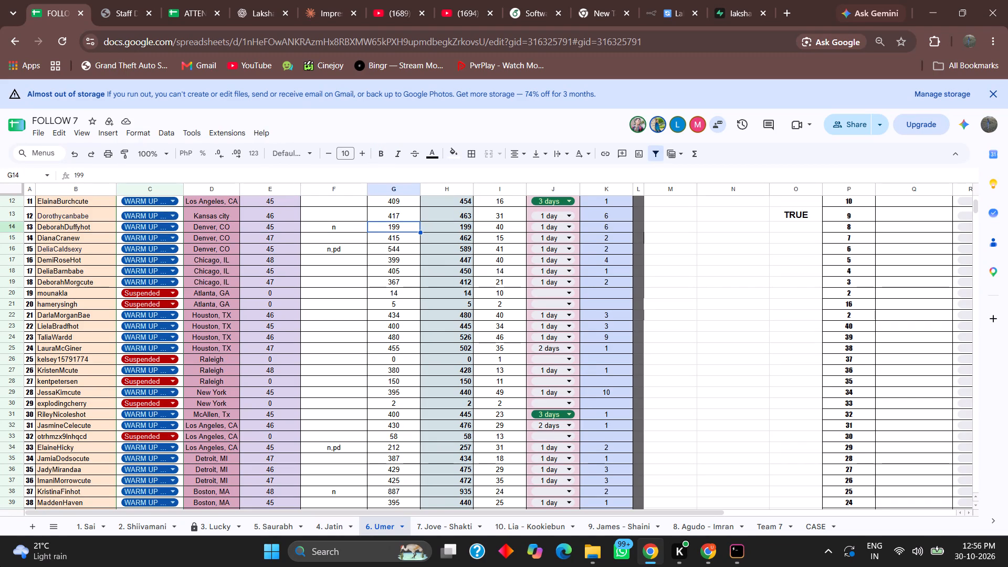
pyautogui.press('Right')
pyautogui.press('Right')
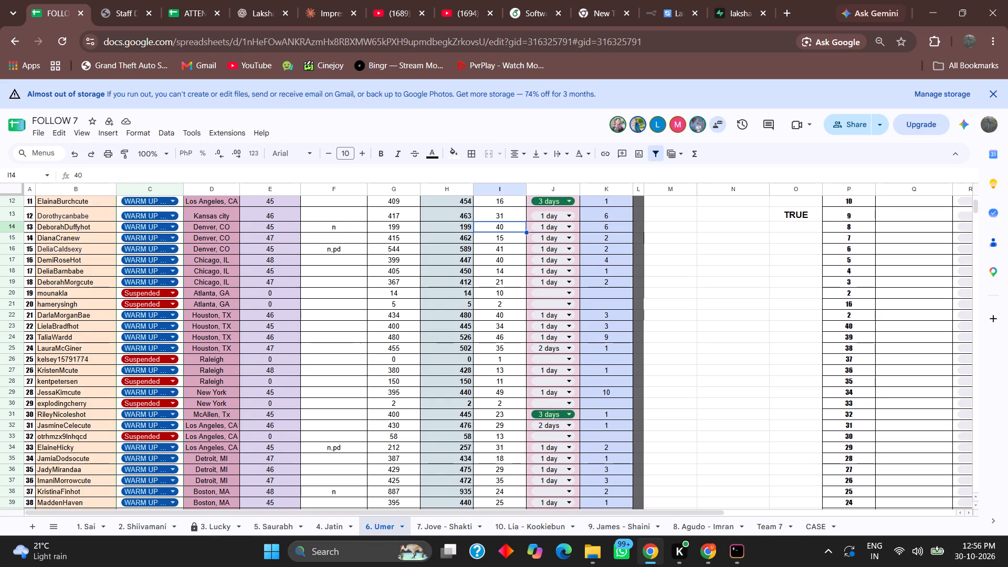
pyautogui.write('42')
pyautogui.press('Right')
pyautogui.press('Right')
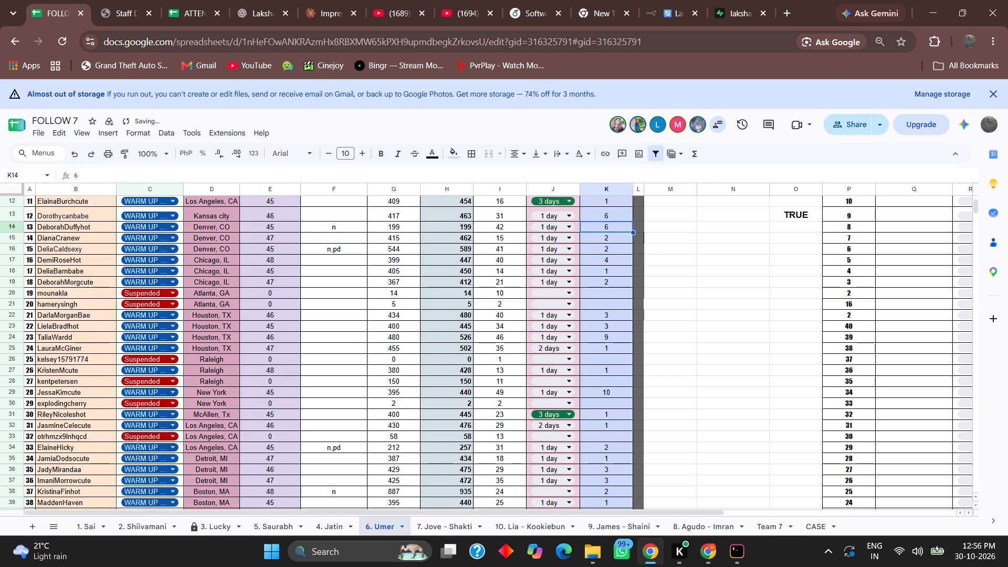
pyautogui.press('2')
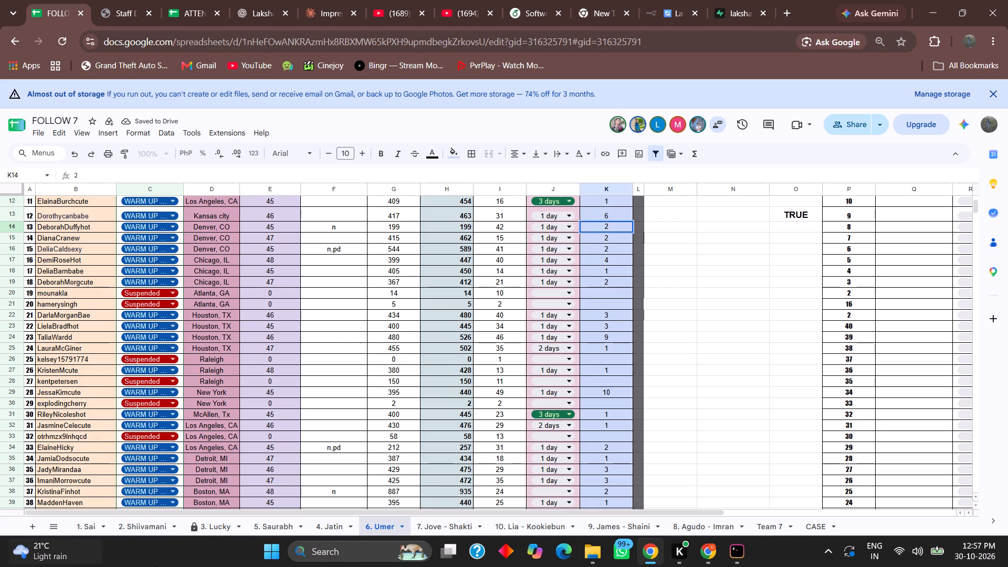
pyautogui.click(681, 357)
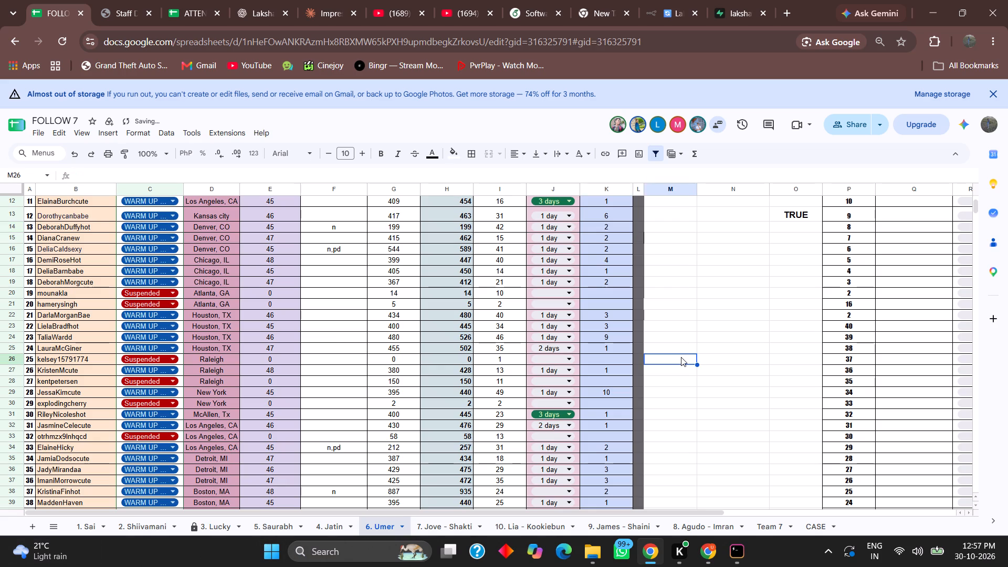
# Change the sheet's date in N1 to October 30, 2026.
pyautogui.scroll(-3, 681, 357)
pyautogui.scroll(3, 681, 357)
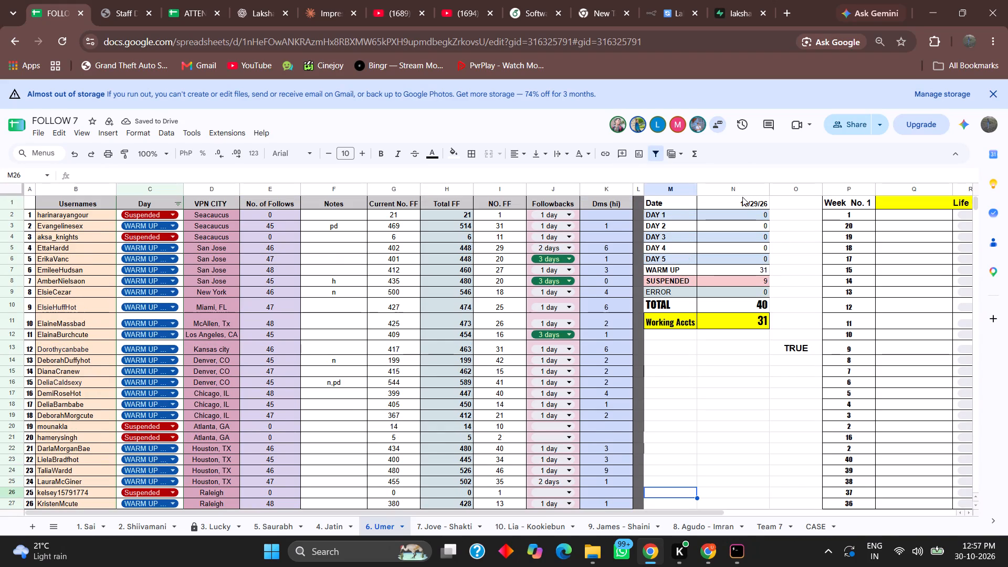
pyautogui.doubleClick(745, 201)
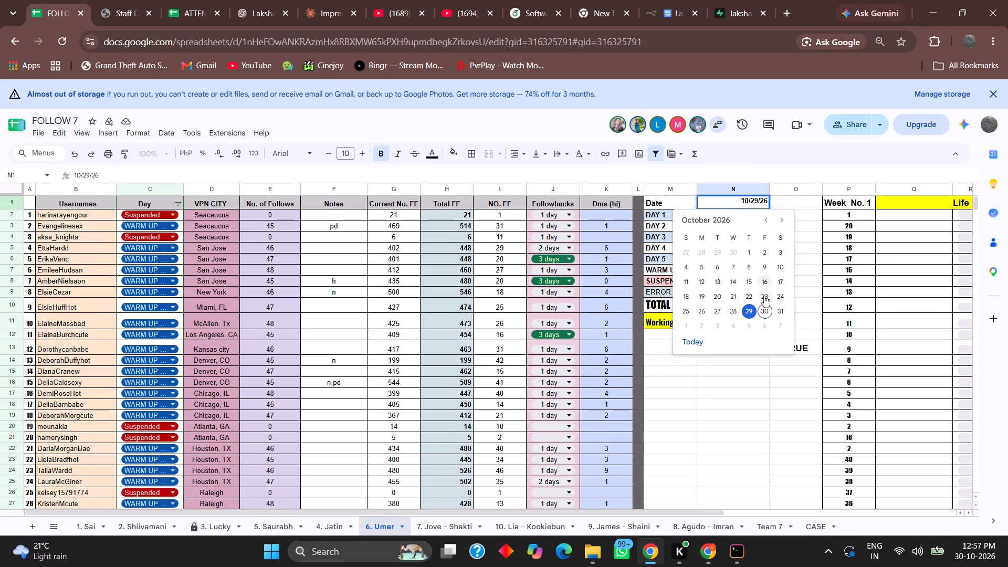
pyautogui.click(766, 308)
pyautogui.click(750, 373)
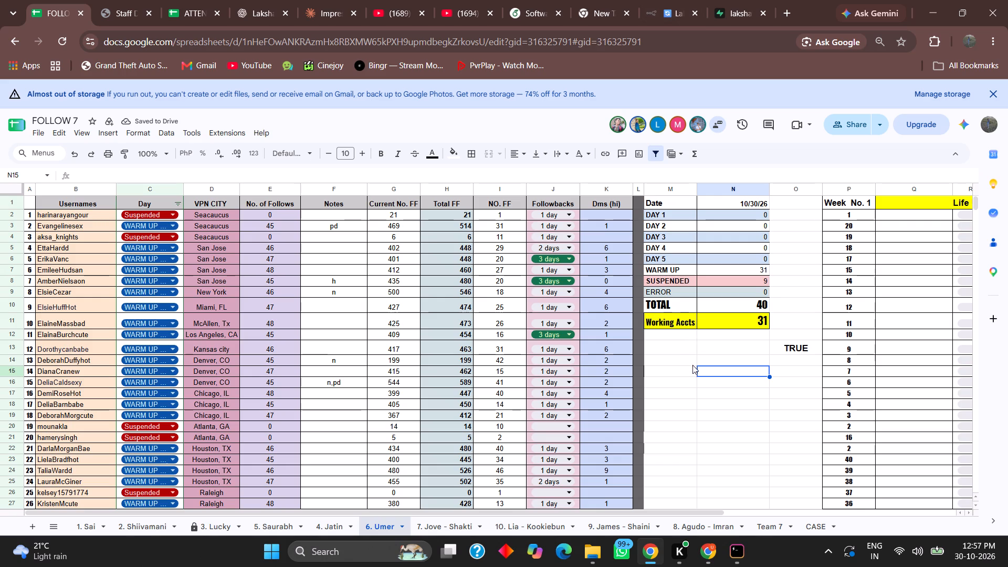
pyautogui.click(692, 380)
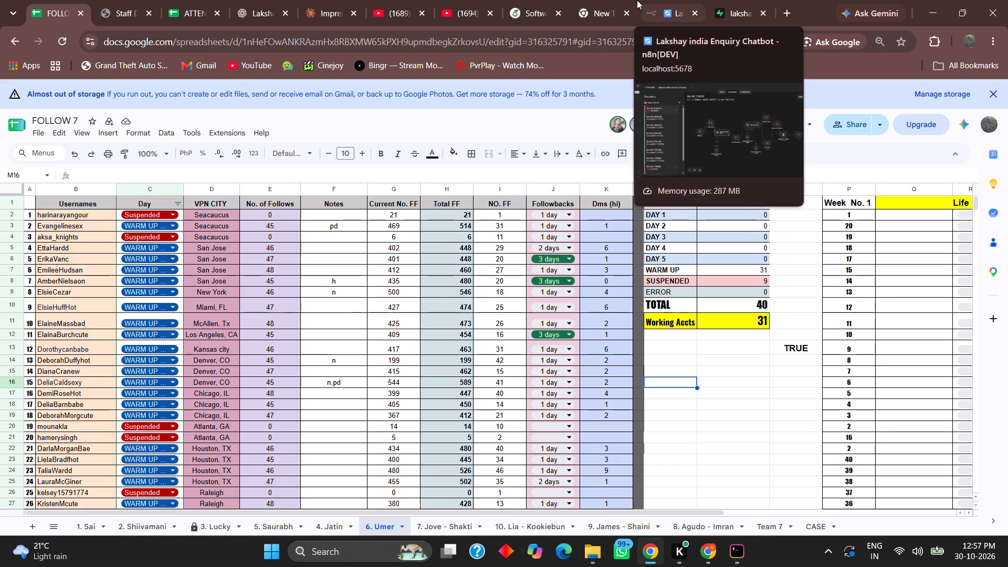
# Switch to the blank new browser tab.
pyautogui.click(597, 0)
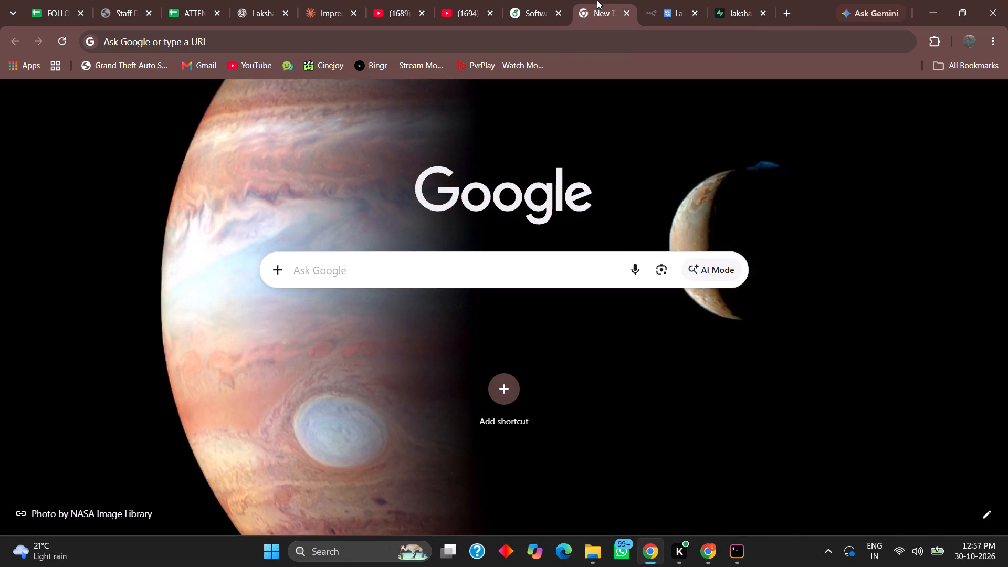